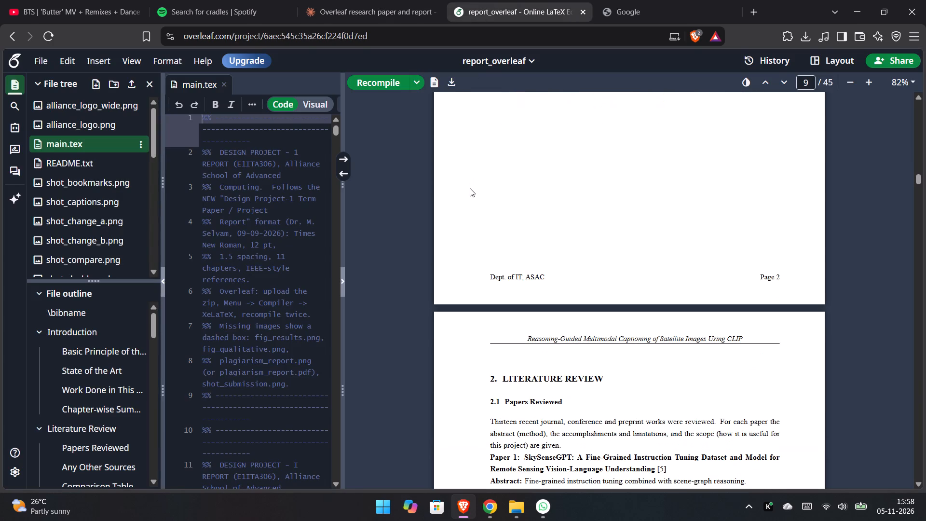
{"action": "scroll", "coordinate": [470, 188], "scroll_direction": "down", "scroll_amount": 2}
{"action": "scroll", "coordinate": [470, 188], "scroll_direction": "up", "scroll_amount": 6}
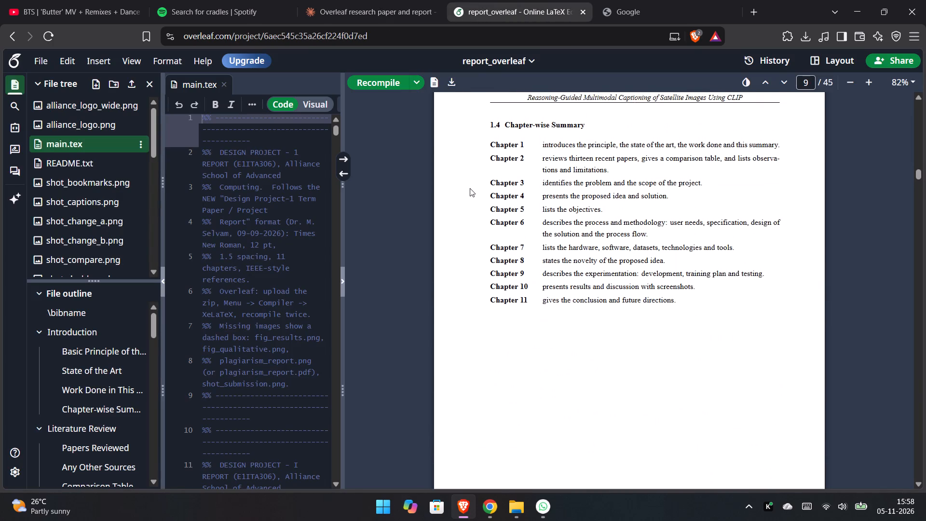
{"action": "scroll", "coordinate": [470, 188], "scroll_direction": "up", "scroll_amount": 5}
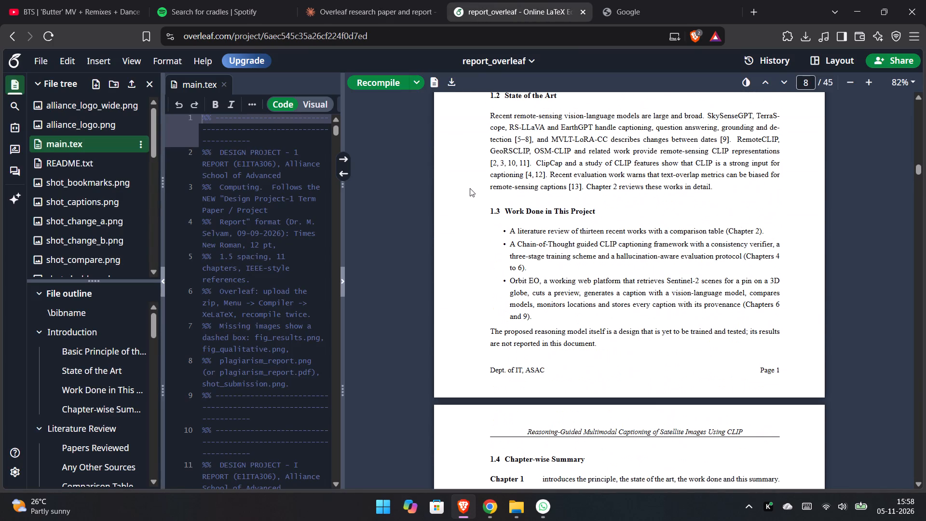
{"action": "scroll", "coordinate": [470, 188], "scroll_direction": "up", "scroll_amount": 3}
{"action": "scroll", "coordinate": [470, 188], "scroll_direction": "down", "scroll_amount": 1}
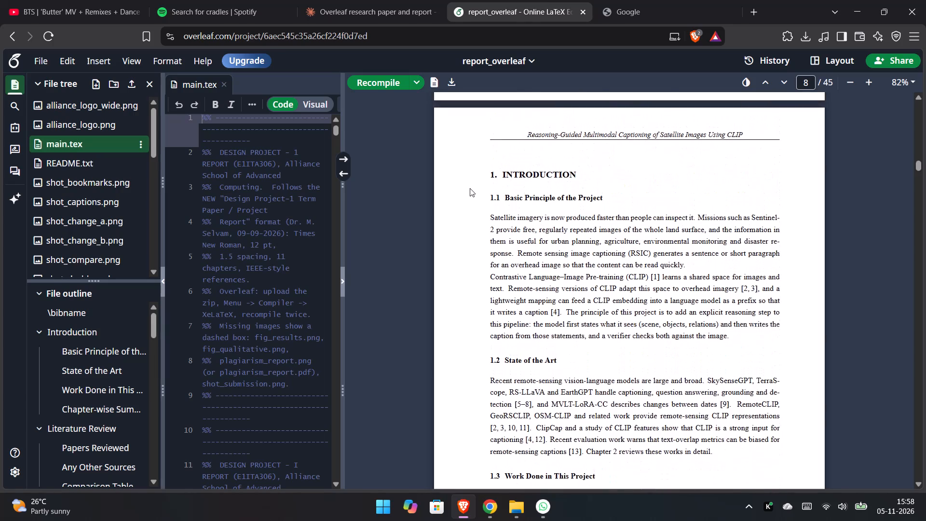
{"action": "scroll", "coordinate": [470, 188], "scroll_direction": "down", "scroll_amount": 1}
{"action": "scroll", "coordinate": [470, 188], "scroll_direction": "up", "scroll_amount": 4}
{"action": "scroll", "coordinate": [470, 188], "scroll_direction": "left", "scroll_amount": 1}
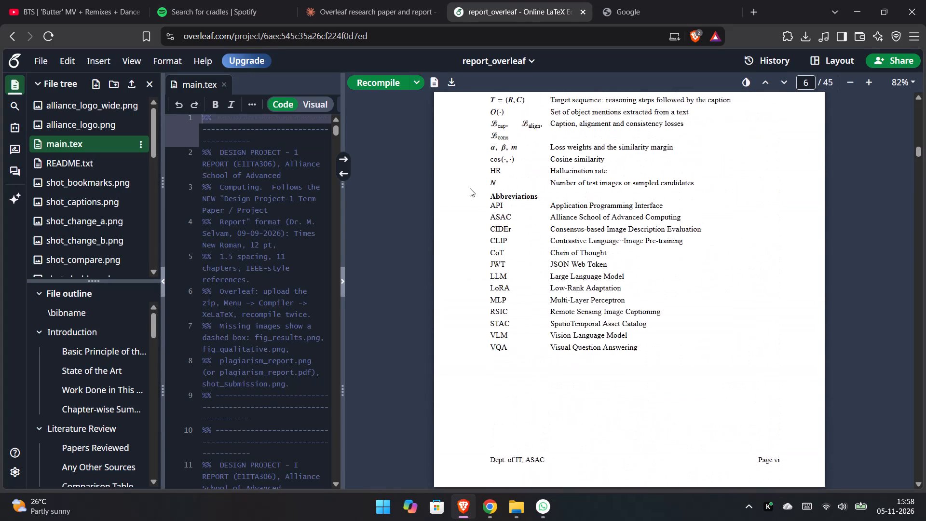
{"action": "scroll", "coordinate": [470, 188], "scroll_direction": "left", "scroll_amount": 1}
Examine the compiled report from the Chapter-wise Summary through the Literature Review papers and comparison table.
{"action": "scroll", "coordinate": [470, 188], "scroll_direction": "down", "scroll_amount": 1}
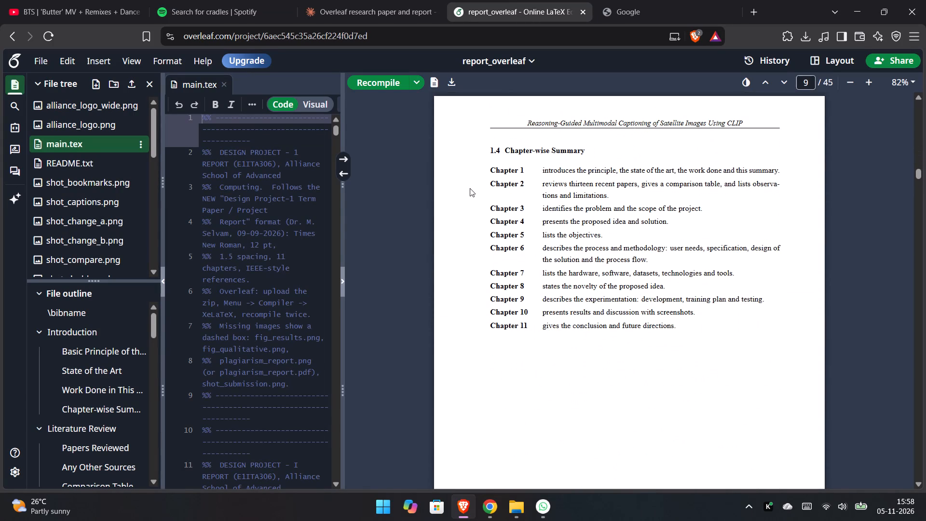
{"action": "scroll", "coordinate": [470, 188], "scroll_direction": "down", "scroll_amount": 2}
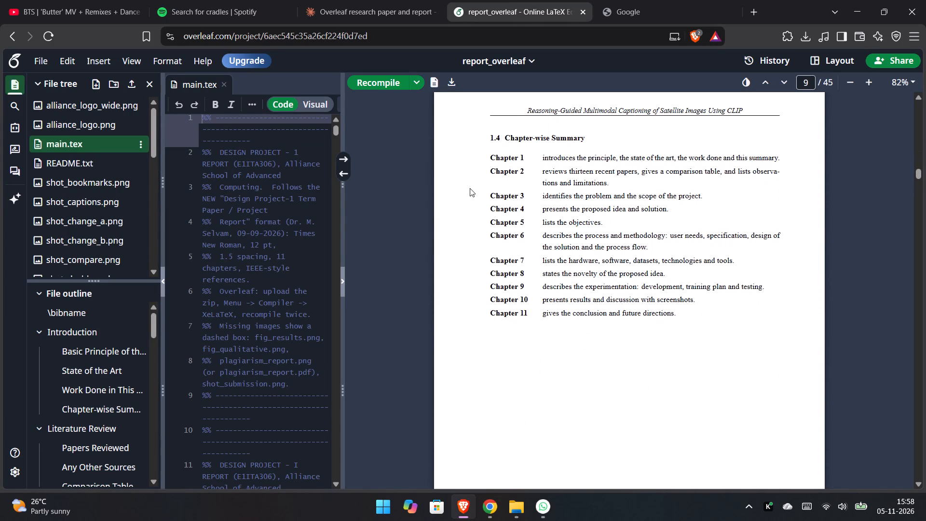
{"action": "scroll", "coordinate": [470, 188], "scroll_direction": "down", "scroll_amount": 5}
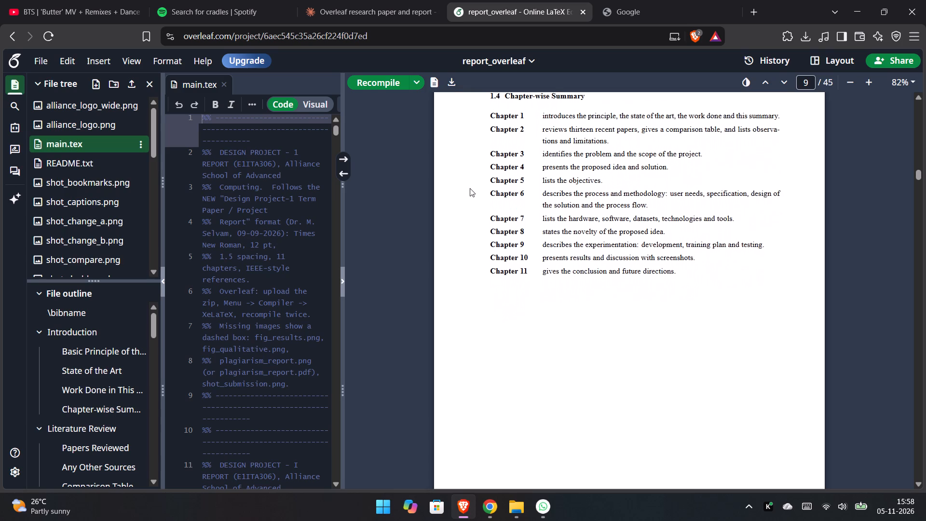
{"action": "scroll", "coordinate": [470, 188], "scroll_direction": "down", "scroll_amount": 4}
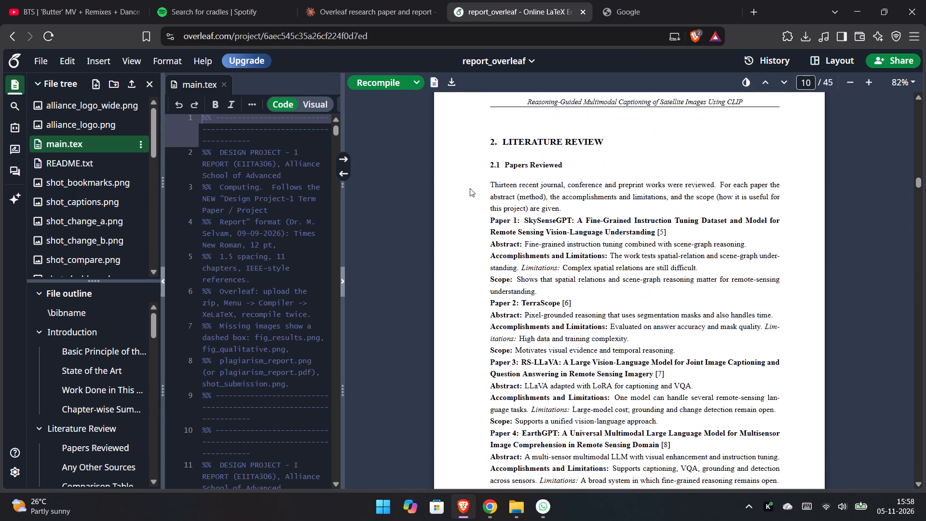
{"action": "scroll", "coordinate": [470, 188], "scroll_direction": "down", "scroll_amount": 6}
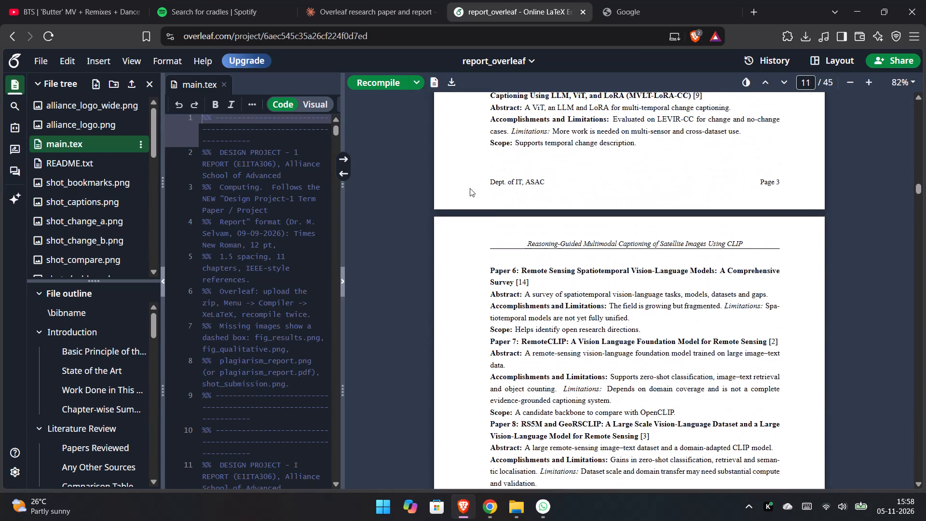
{"action": "scroll", "coordinate": [470, 188], "scroll_direction": "down", "scroll_amount": 11}
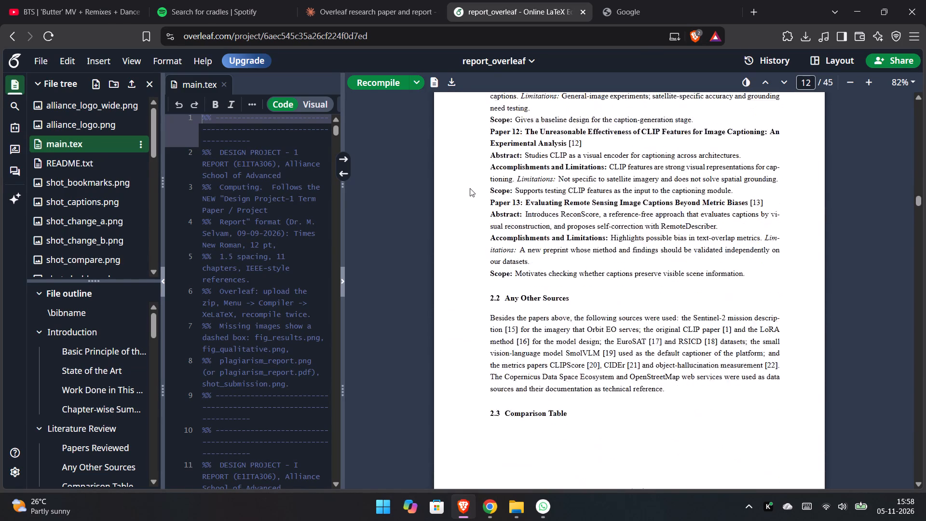
{"action": "scroll", "coordinate": [470, 188], "scroll_direction": "down", "scroll_amount": 2}
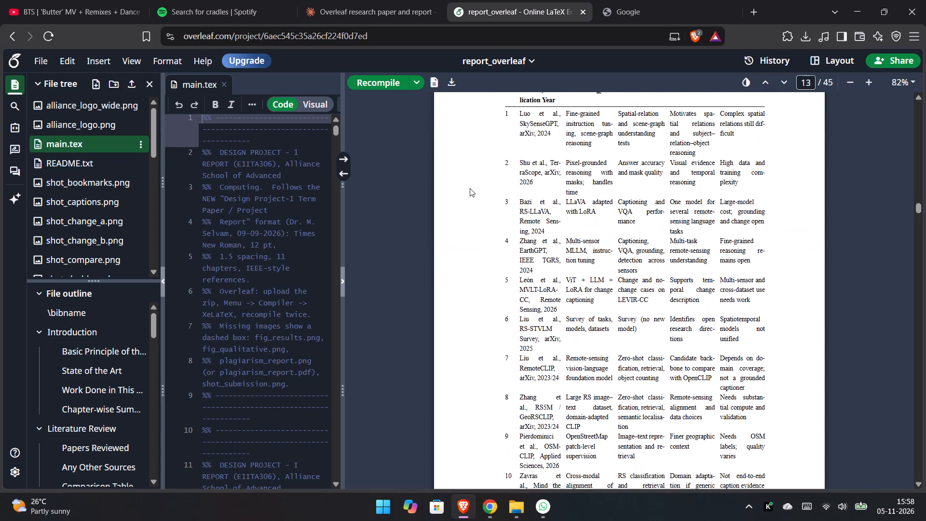
{"action": "scroll", "coordinate": [470, 188], "scroll_direction": "down", "scroll_amount": 3}
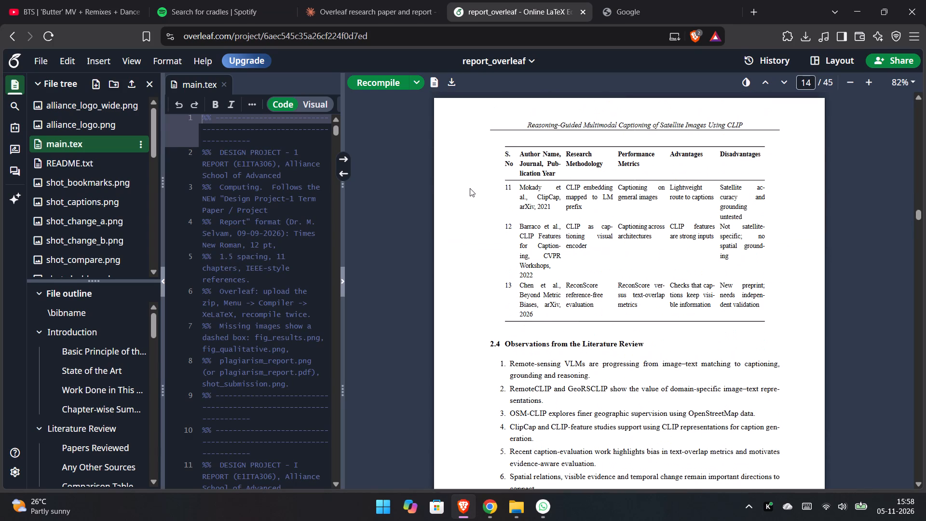
Look over the project's file list and the compiled report from the literature review limitations to Chapter 3.
{"action": "scroll", "coordinate": [110, 207], "scroll_direction": "down", "scroll_amount": 7}
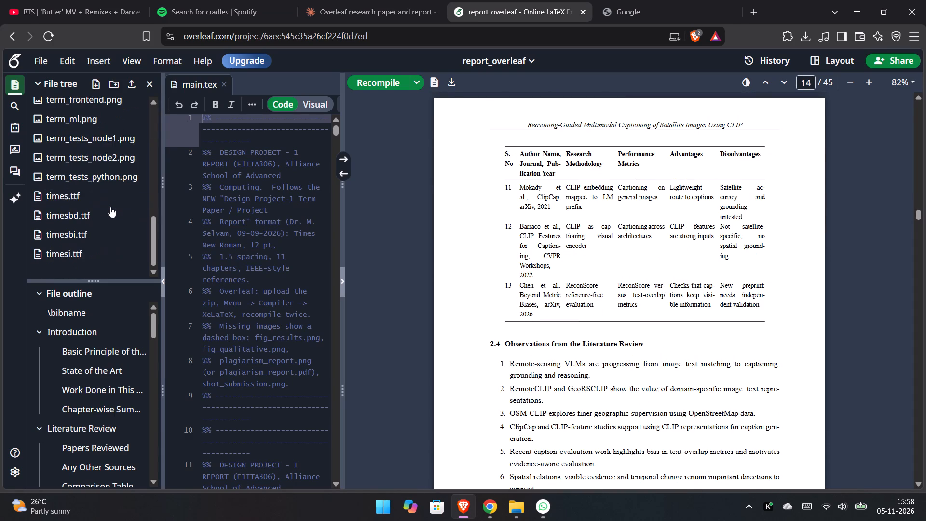
{"action": "scroll", "coordinate": [528, 286], "scroll_direction": "down", "scroll_amount": 6}
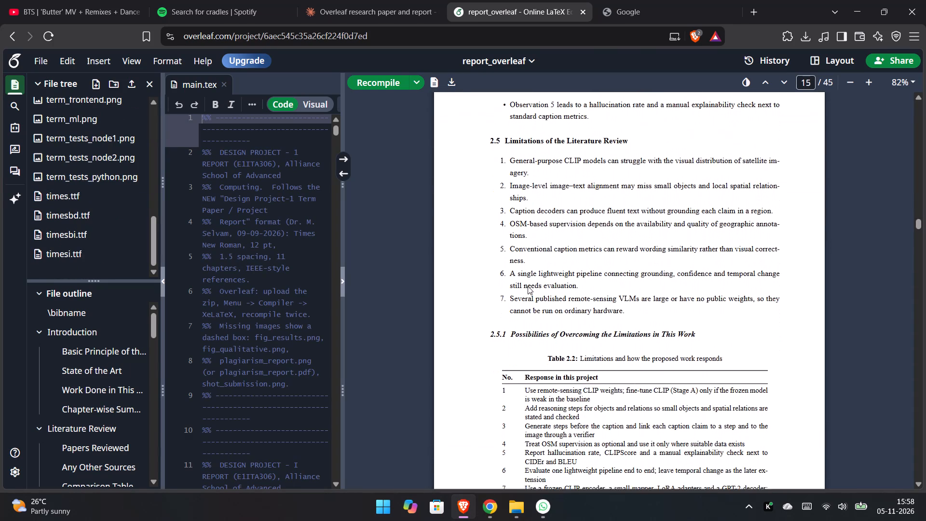
{"action": "scroll", "coordinate": [528, 286], "scroll_direction": "down", "scroll_amount": 3}
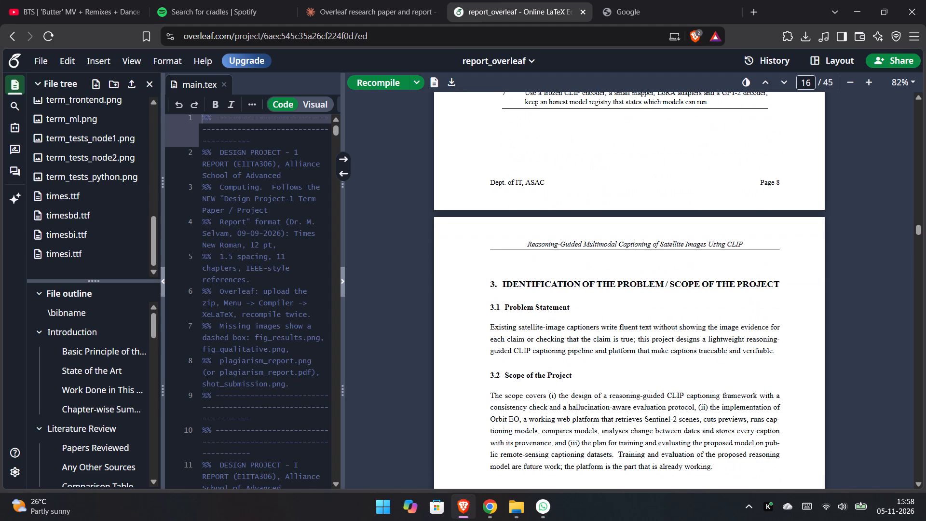
{"action": "scroll", "coordinate": [528, 286], "scroll_direction": "down", "scroll_amount": 1}
{"action": "scroll", "coordinate": [528, 286], "scroll_direction": "left", "scroll_amount": 1}
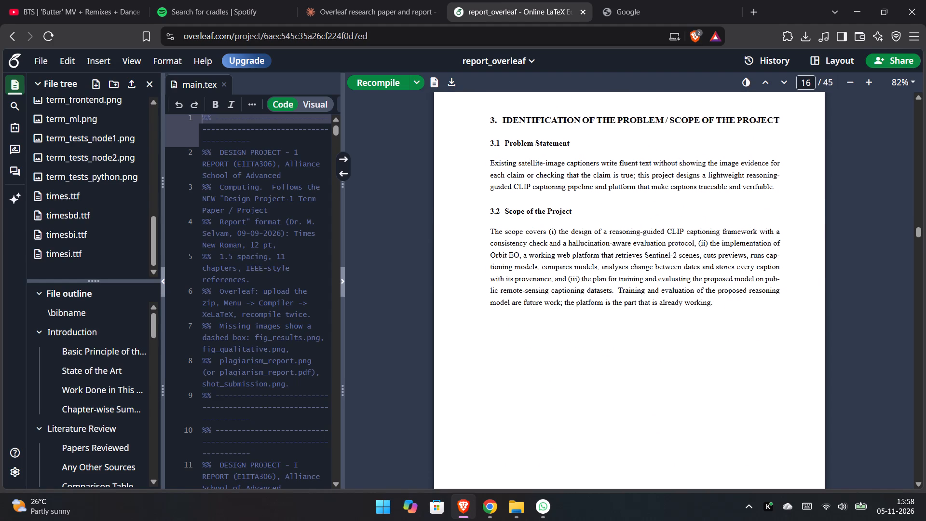
{"action": "scroll", "coordinate": [528, 286], "scroll_direction": "left", "scroll_amount": 1}
Go back through the Literature Review to the Chapter-wise Summary page of the compiled report.
{"action": "scroll", "coordinate": [528, 286], "scroll_direction": "up", "scroll_amount": 17}
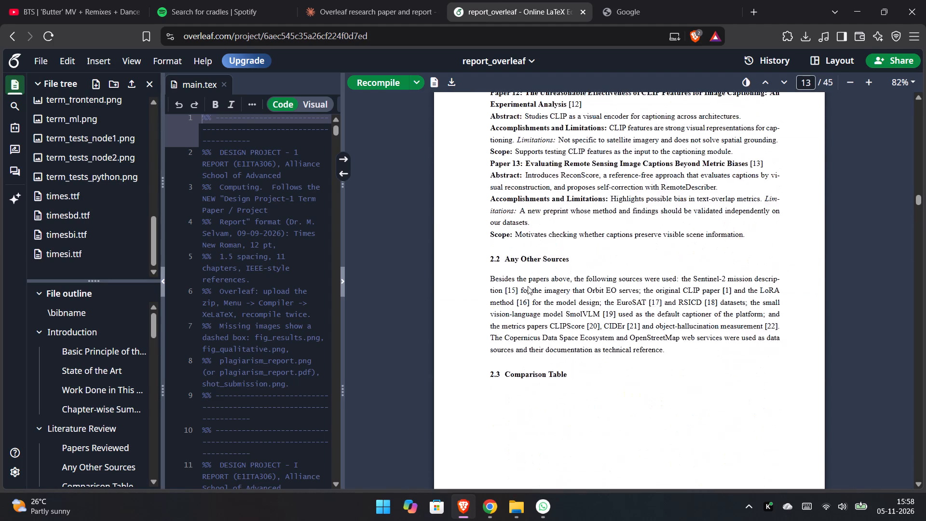
{"action": "scroll", "coordinate": [528, 286], "scroll_direction": "up", "scroll_amount": 6}
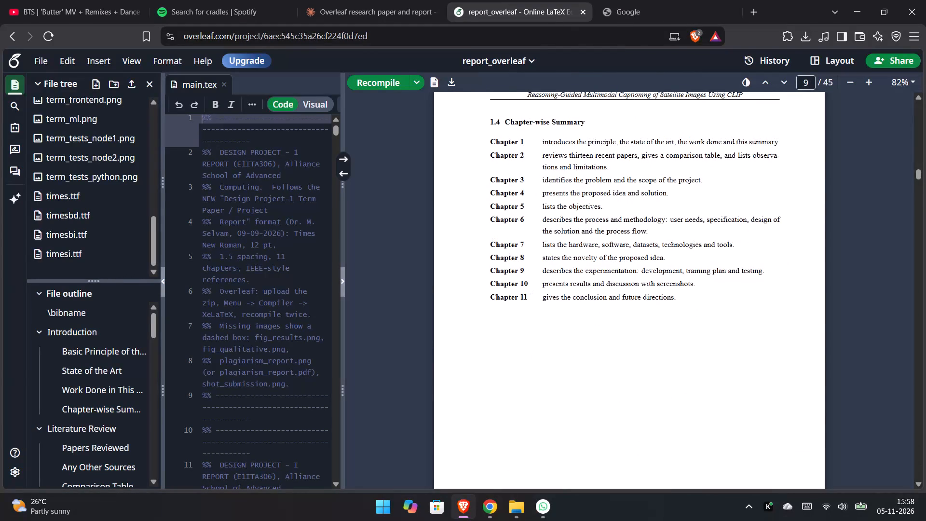
{"action": "scroll", "coordinate": [604, 210], "scroll_direction": "up", "scroll_amount": 1}
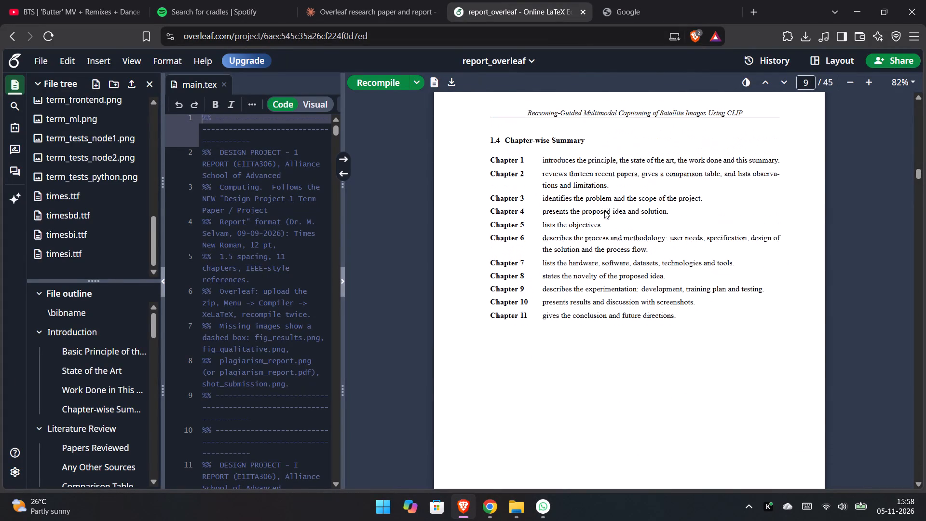
{"action": "scroll", "coordinate": [604, 210], "scroll_direction": "up", "scroll_amount": 1}
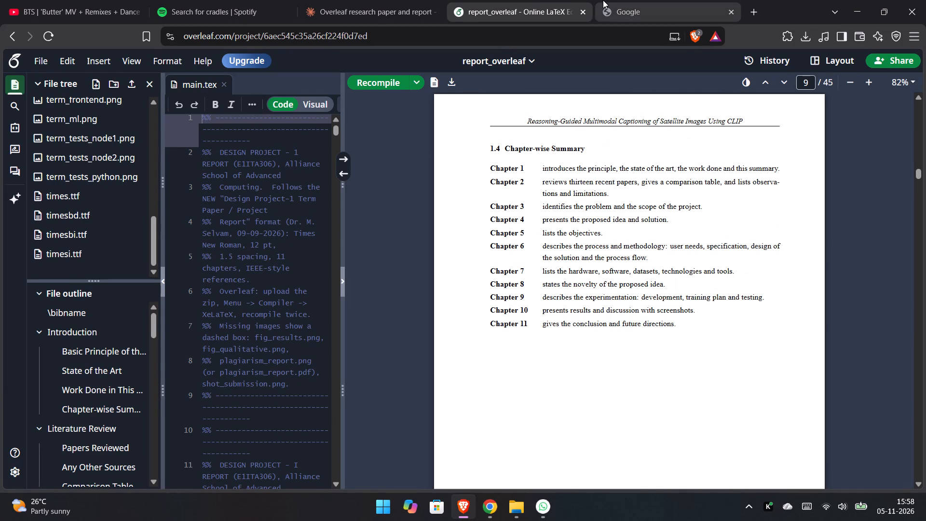
Switch to the open Google page.
{"action": "left_click", "coordinate": [603, 0]}
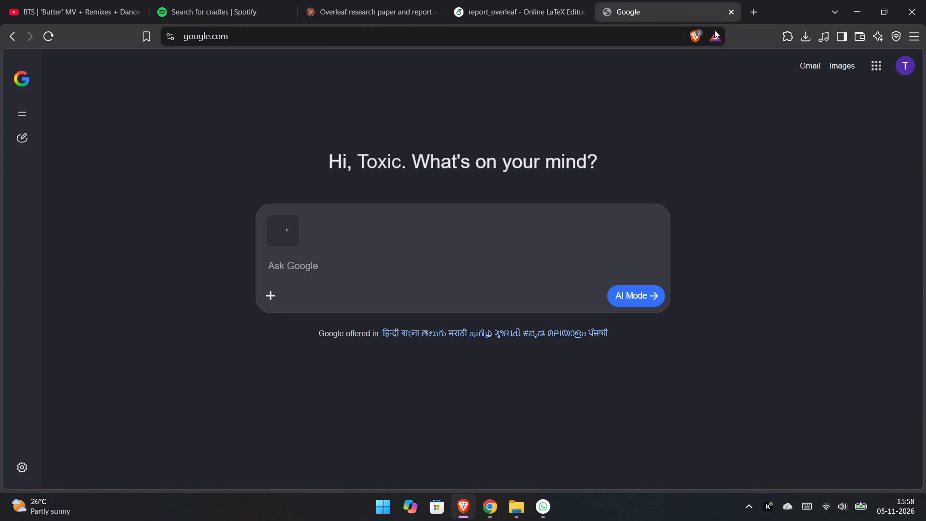
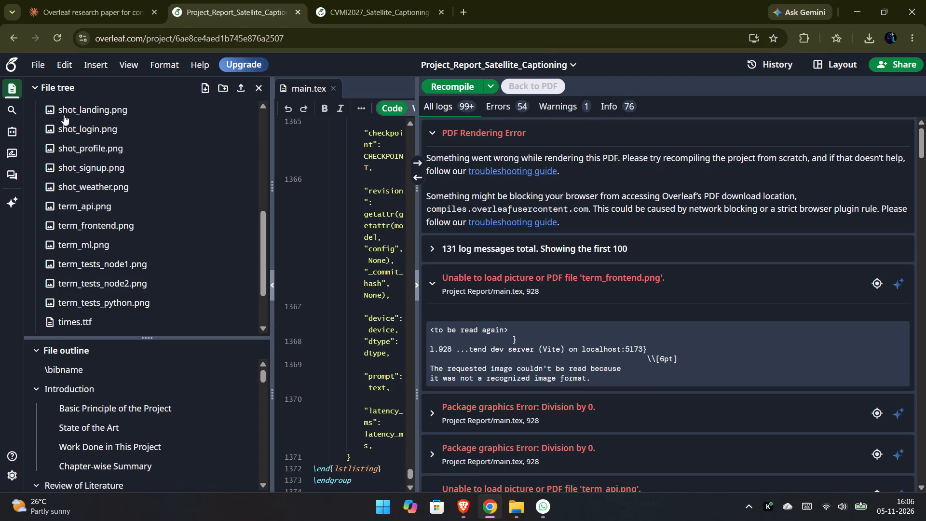
Look over the start of the project's file list and return to the overview of all projects.
{"action": "scroll", "coordinate": [125, 162], "scroll_direction": "up", "scroll_amount": 14}
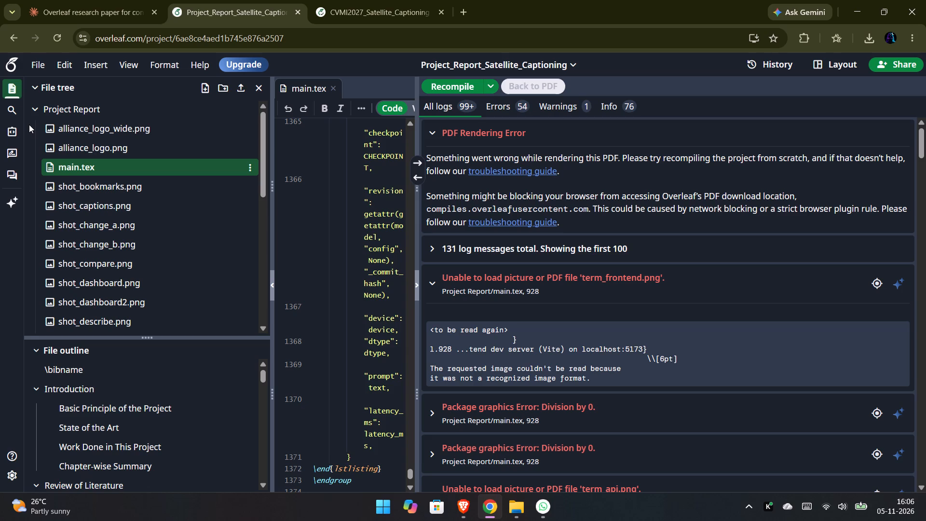
{"action": "left_click", "coordinate": [15, 67]}
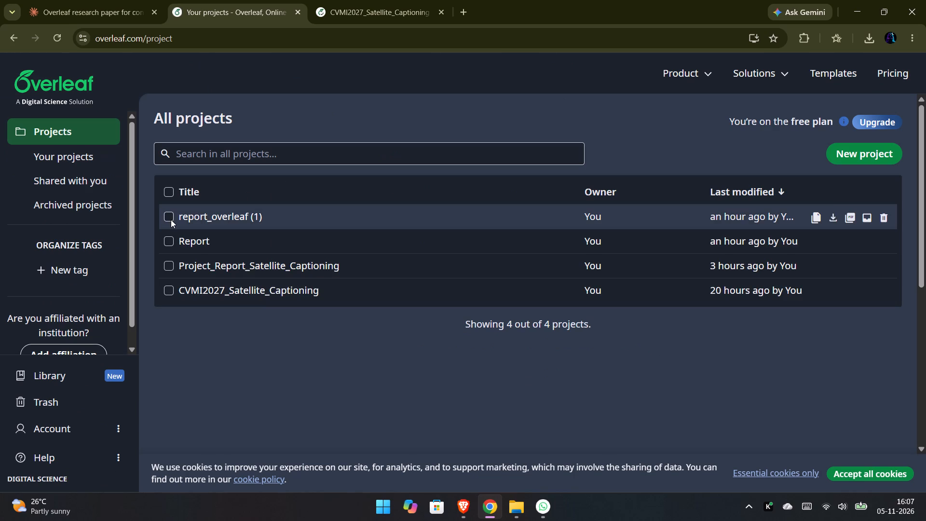
Select the Project_Report_Satellite_Captioning project in the project list.
{"action": "left_click", "coordinate": [168, 268]}
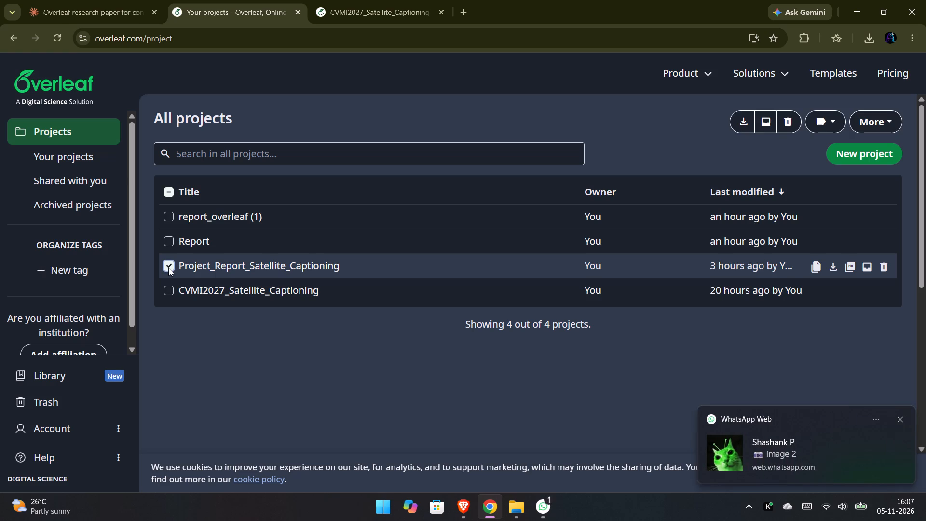
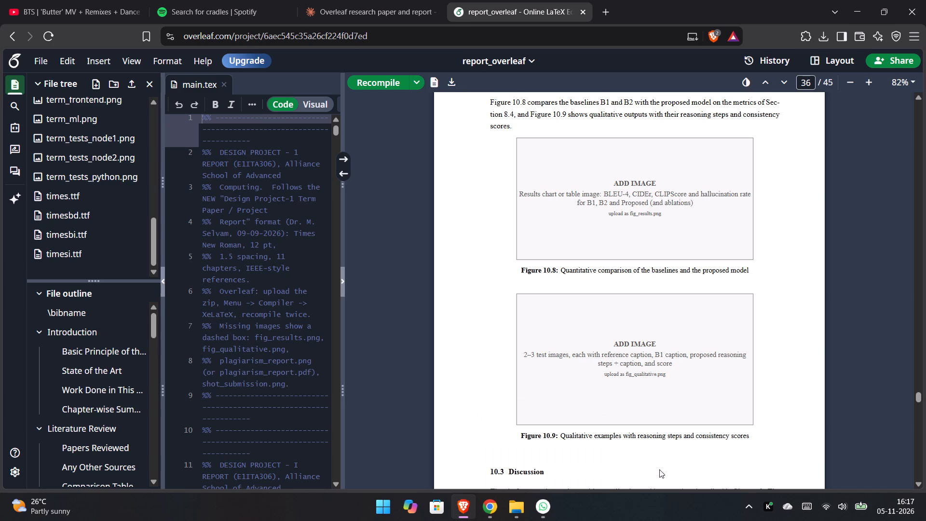
Go to the downloaded 1st box 2.png's folder via WhatsApp Web's recent downloads and delete fig_qualitative.png from the Desktop.
{"action": "left_click", "coordinate": [541, 513]}
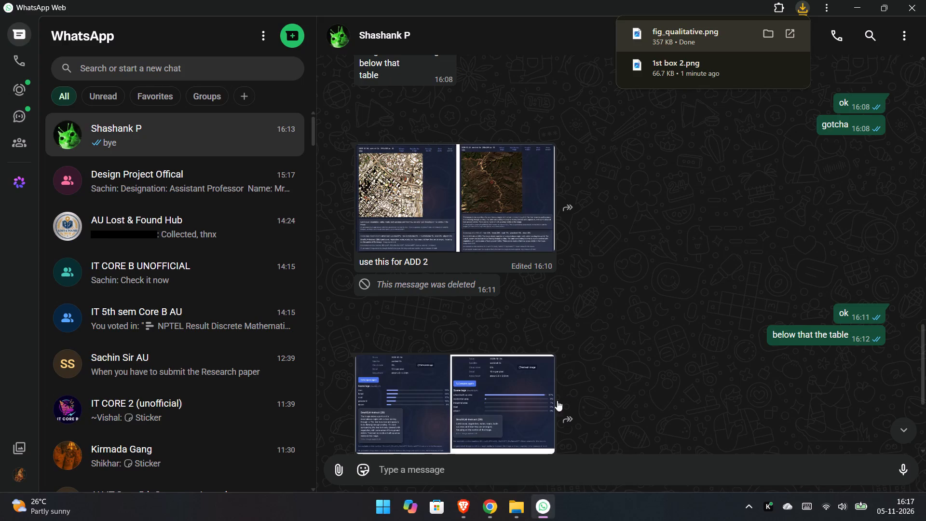
{"action": "left_click", "coordinate": [773, 67]}
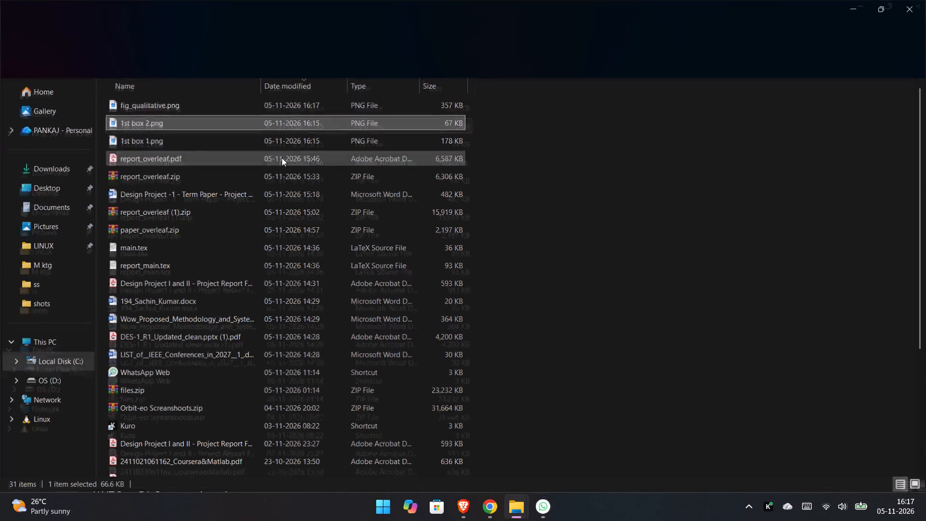
{"action": "left_click", "coordinate": [181, 106]}
{"action": "key", "text": "Delete"}
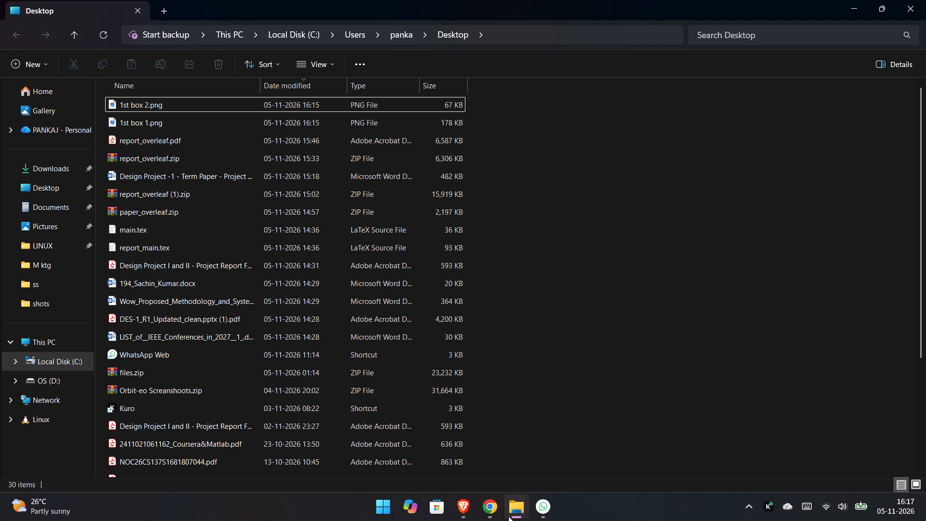
Switch to Chrome and open the imagelr.com/image-combiner page in a new tab.
{"action": "left_click", "coordinate": [486, 514]}
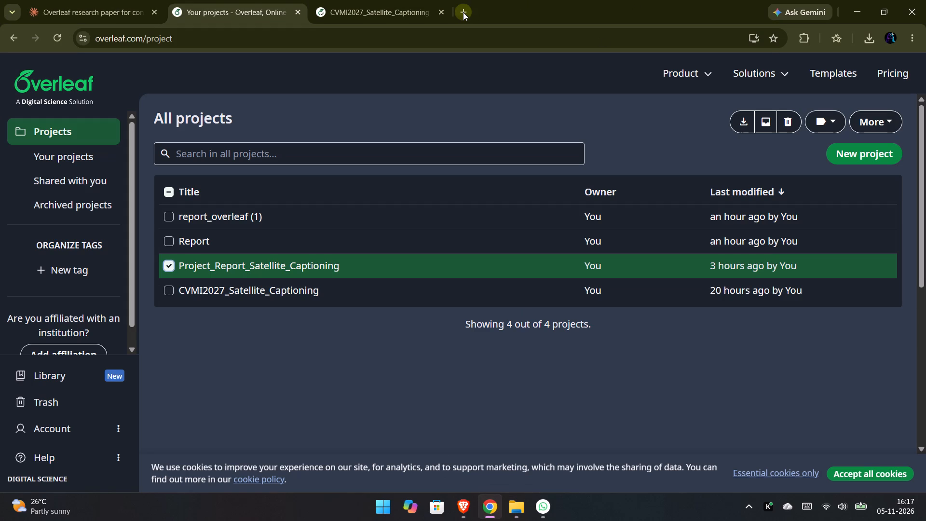
{"action": "left_click", "coordinate": [463, 12]}
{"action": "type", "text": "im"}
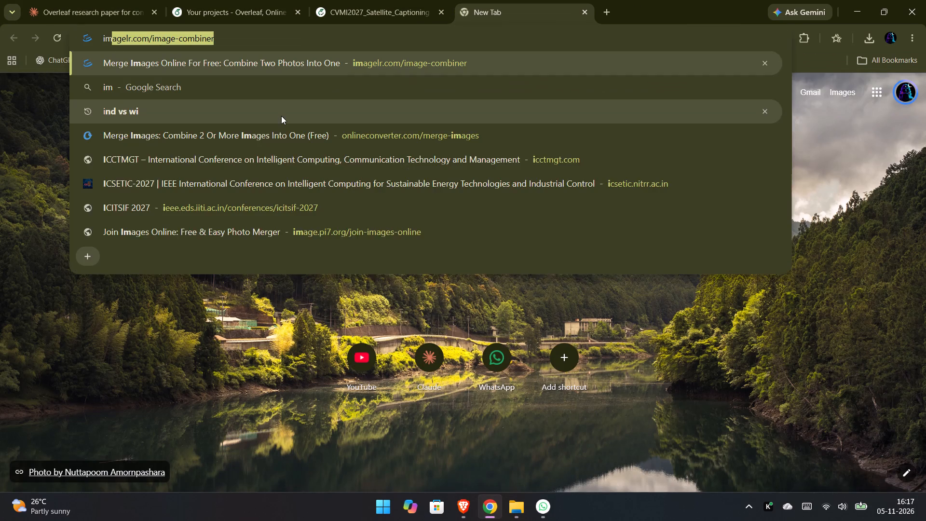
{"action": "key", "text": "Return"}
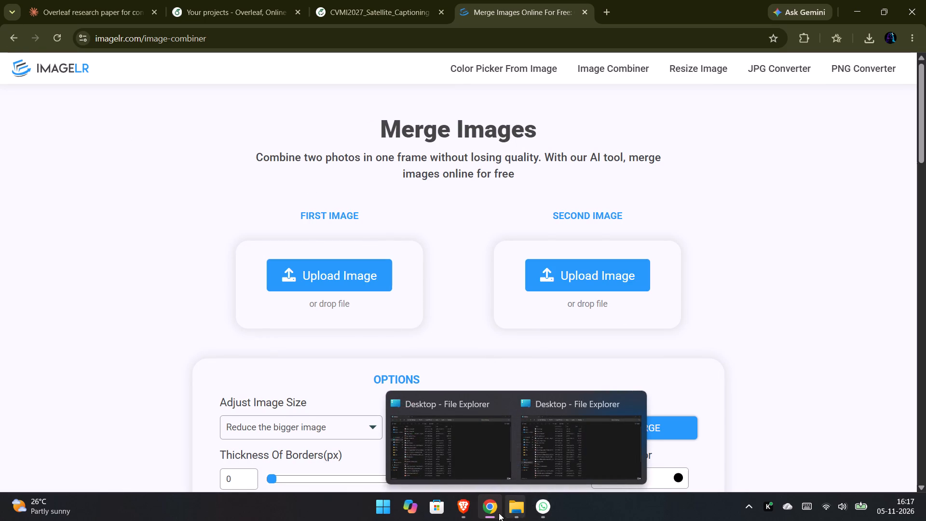
Set the image combiner's merge direction to Vertical (Up & Down).
{"action": "left_click", "coordinate": [231, 333]}
{"action": "scroll", "coordinate": [231, 333], "scroll_direction": "down", "scroll_amount": 1}
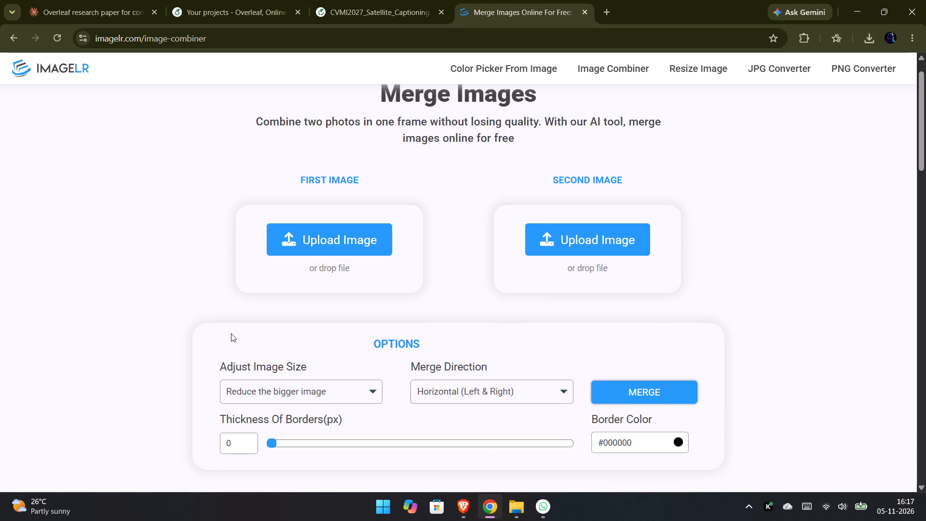
{"action": "left_click", "coordinate": [462, 380]}
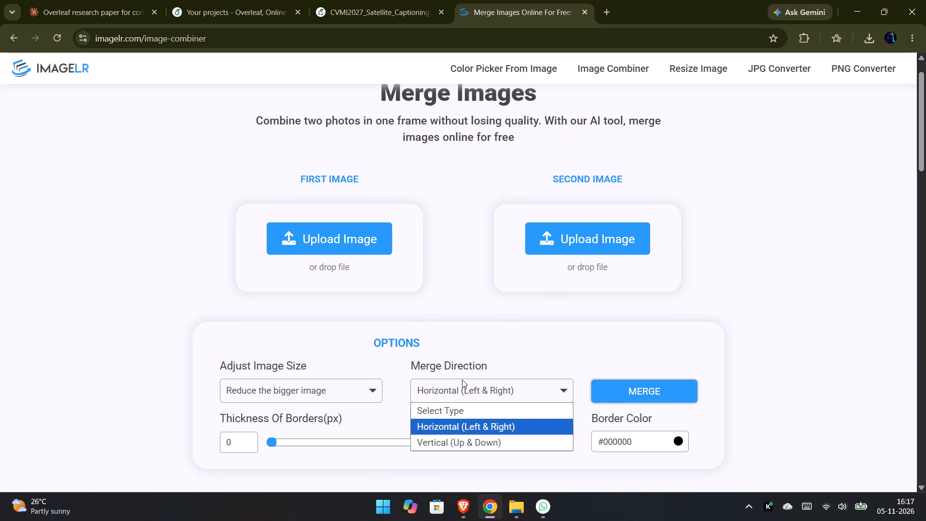
{"action": "left_click", "coordinate": [443, 451]}
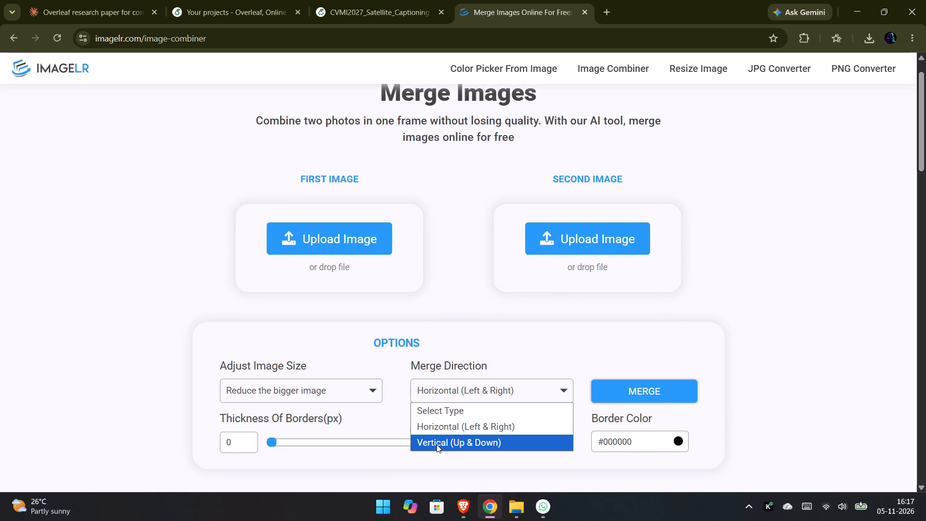
{"action": "left_click", "coordinate": [436, 444]}
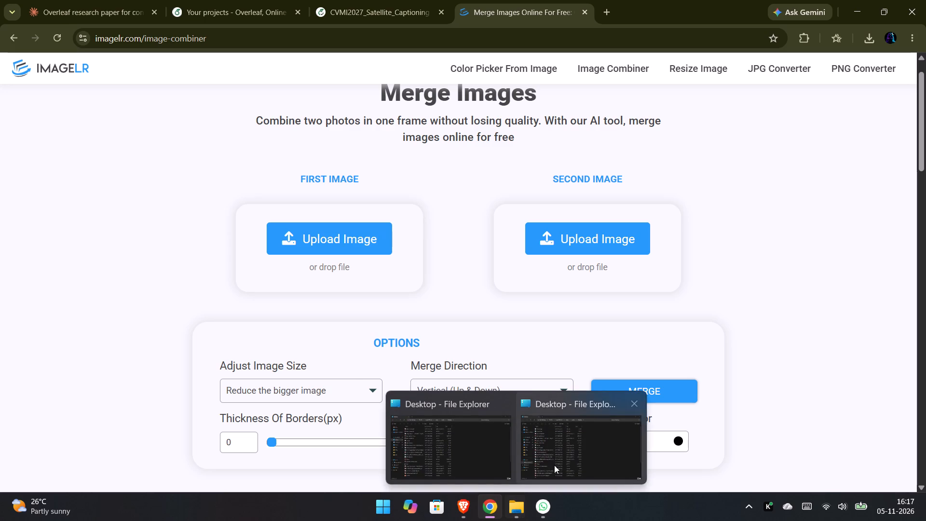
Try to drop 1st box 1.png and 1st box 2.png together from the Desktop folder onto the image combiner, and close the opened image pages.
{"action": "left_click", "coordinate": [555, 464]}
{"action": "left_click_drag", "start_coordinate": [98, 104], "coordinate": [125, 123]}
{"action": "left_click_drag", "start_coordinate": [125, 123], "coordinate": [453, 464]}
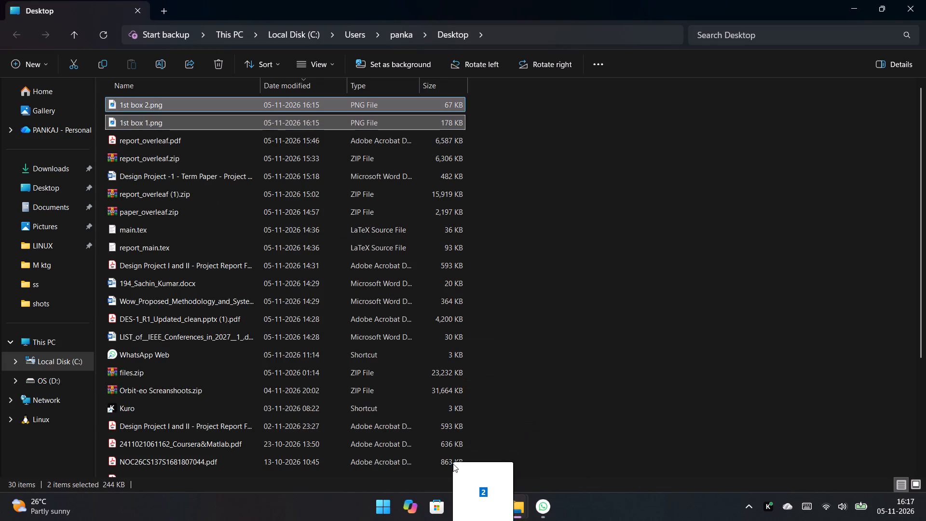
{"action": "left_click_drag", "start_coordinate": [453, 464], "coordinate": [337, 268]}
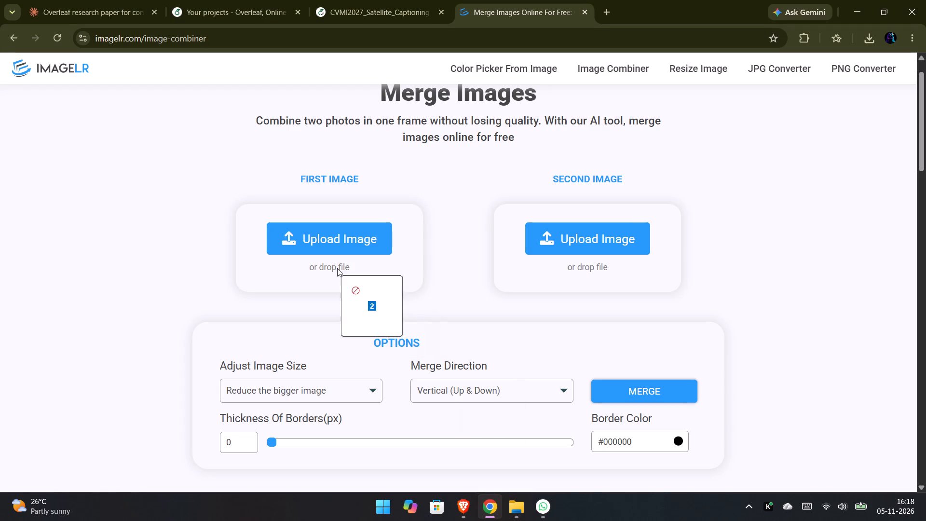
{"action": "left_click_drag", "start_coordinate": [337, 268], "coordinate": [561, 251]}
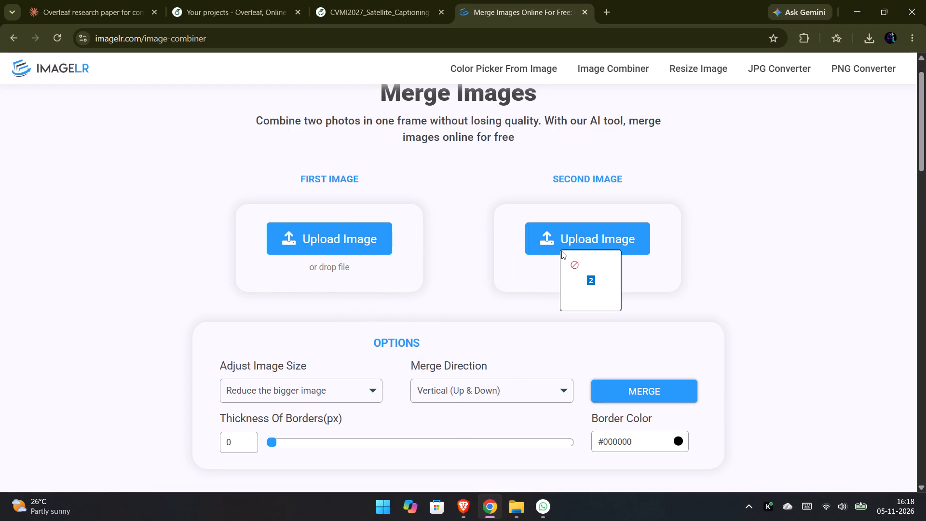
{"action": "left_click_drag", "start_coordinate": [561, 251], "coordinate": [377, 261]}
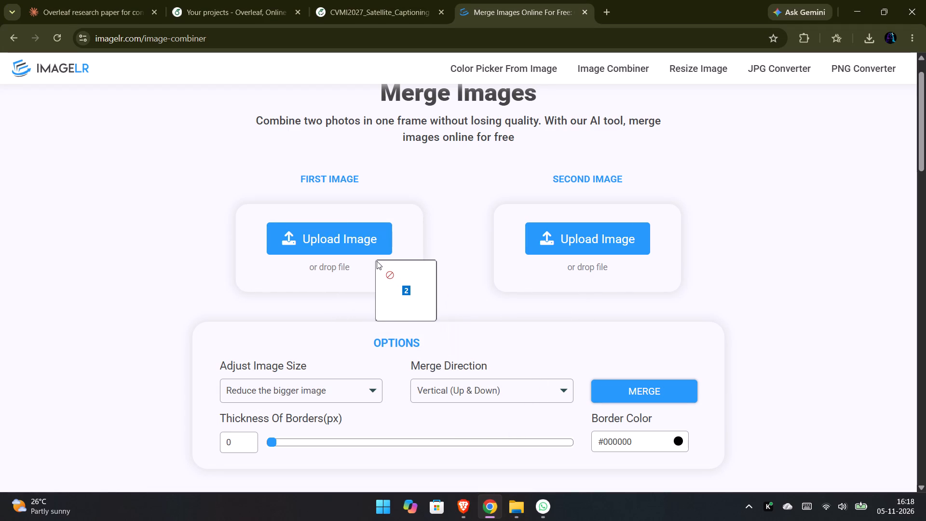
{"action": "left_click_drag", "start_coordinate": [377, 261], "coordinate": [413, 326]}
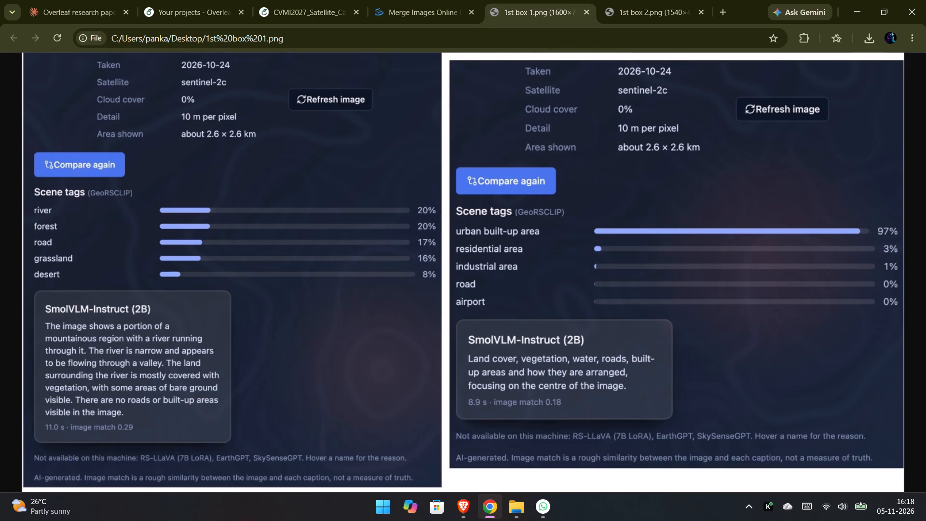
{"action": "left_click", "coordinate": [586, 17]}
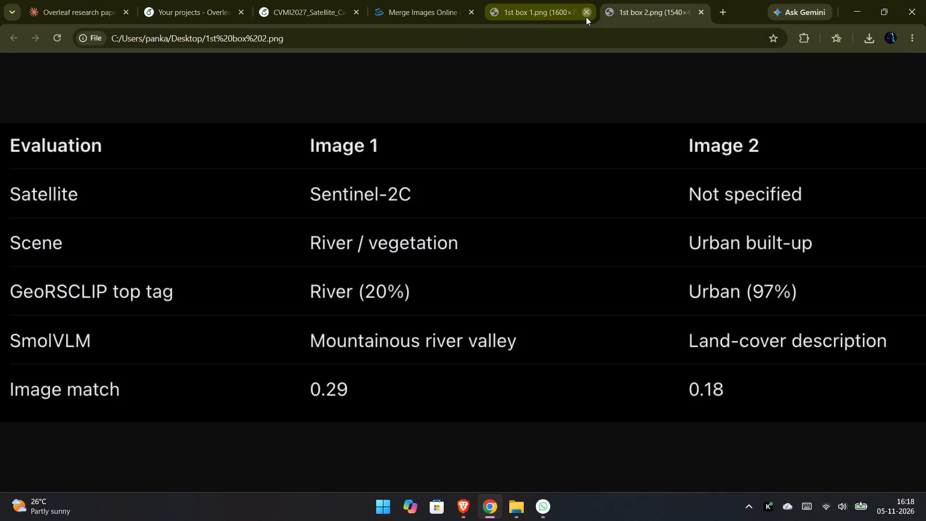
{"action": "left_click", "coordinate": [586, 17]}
Upload 1st box 1.png from the Desktop as the first image and 1st box 2.png as the second image.
{"action": "left_click", "coordinate": [329, 242]}
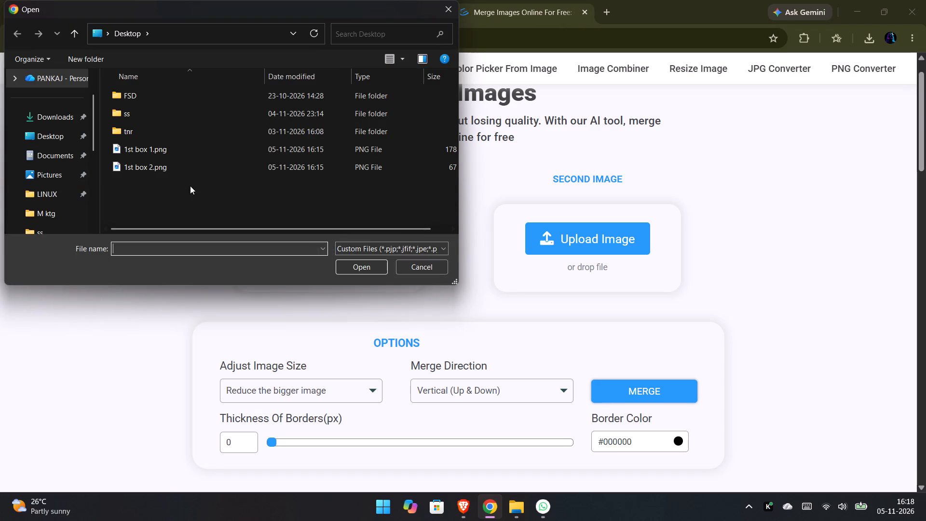
{"action": "left_click", "coordinate": [145, 155]}
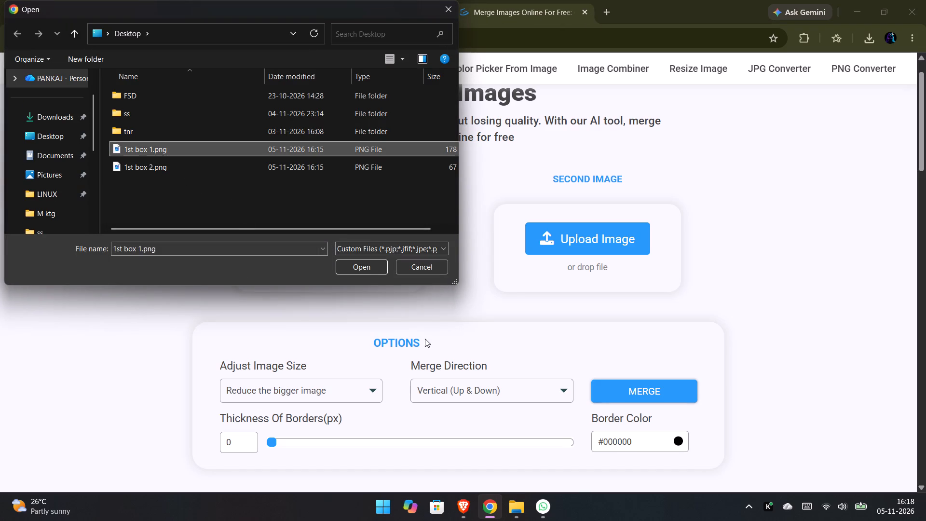
{"action": "left_click", "coordinate": [357, 265]}
{"action": "left_click", "coordinate": [551, 242]}
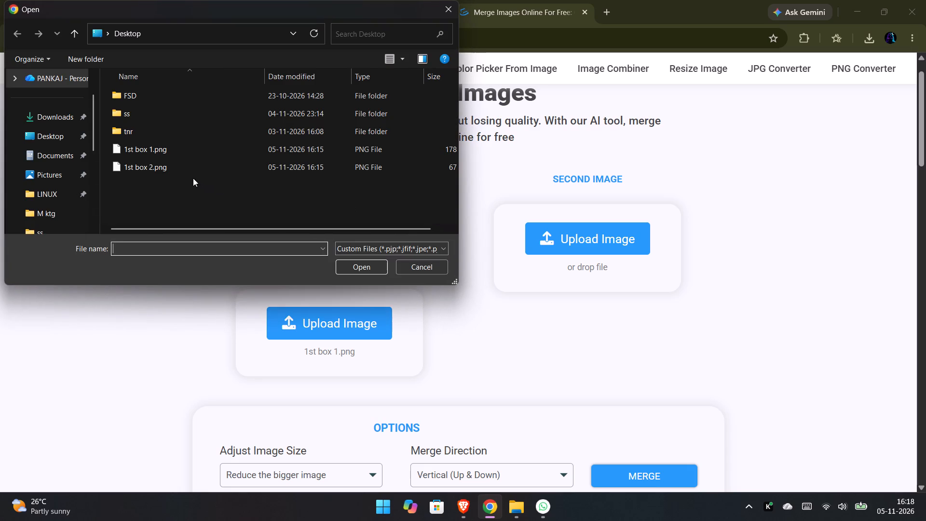
{"action": "left_click", "coordinate": [187, 171]}
{"action": "left_click", "coordinate": [346, 272]}
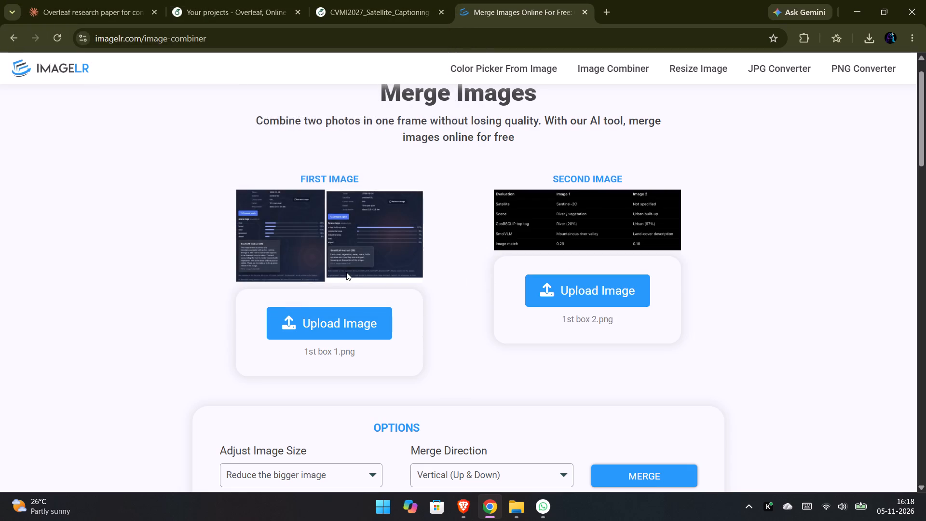
Merge the two uploaded images and start downloading the combined picture as JPG.
{"action": "scroll", "coordinate": [547, 376], "scroll_direction": "down", "scroll_amount": 3}
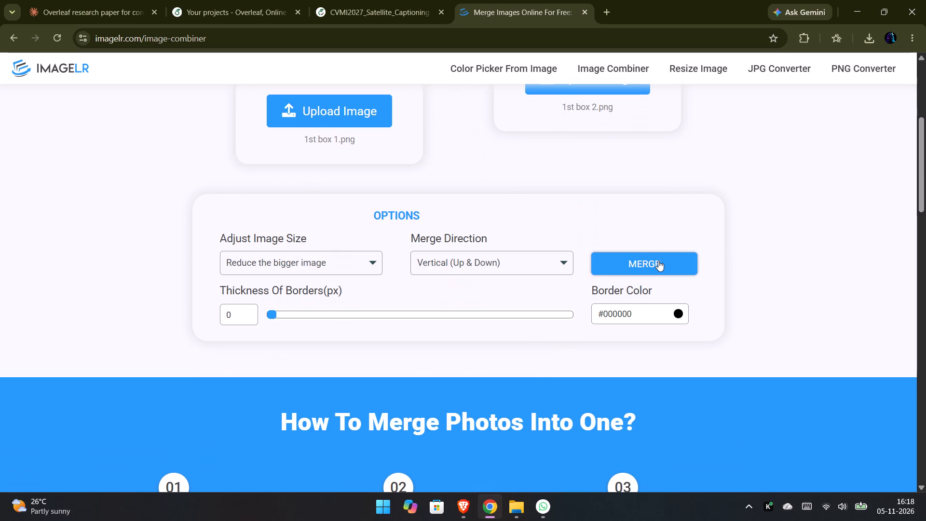
{"action": "left_click", "coordinate": [658, 260]}
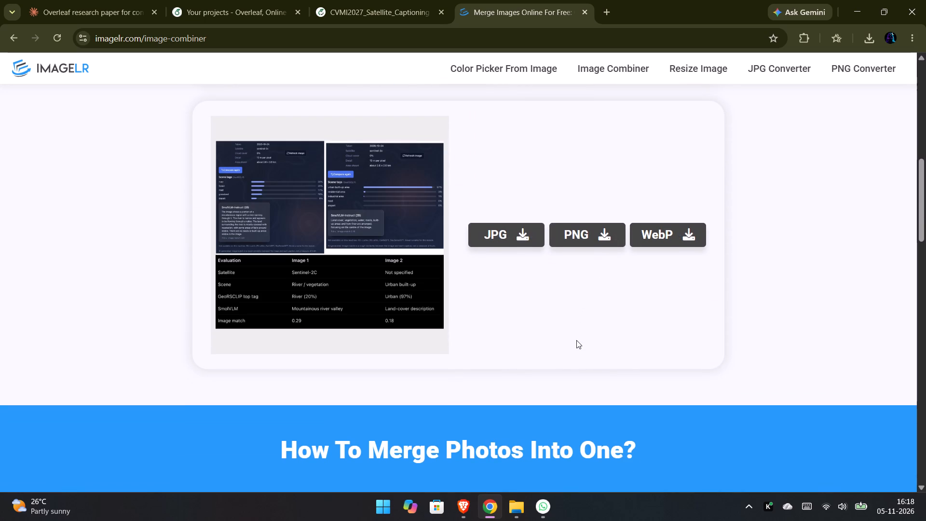
{"action": "left_click", "coordinate": [517, 239]}
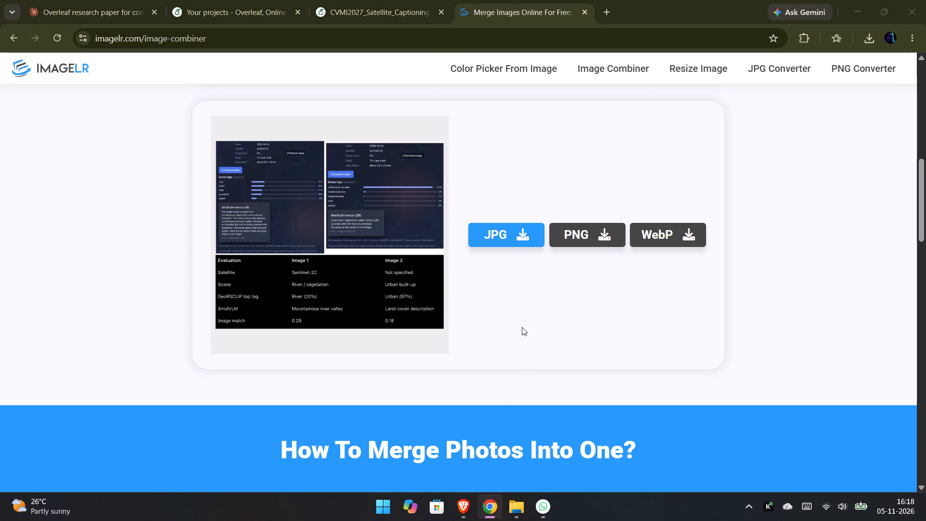
Switch to Brave and copy the file name fig_results.png from the Figure 10.8 placeholder in the compiled report.
{"action": "left_click", "coordinate": [463, 510]}
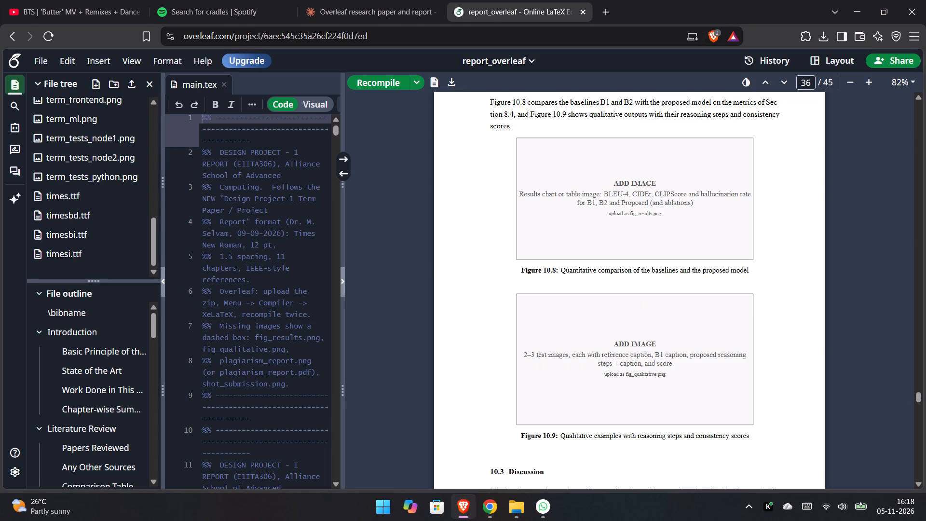
{"action": "left_click_drag", "start_coordinate": [630, 215], "coordinate": [662, 217]}
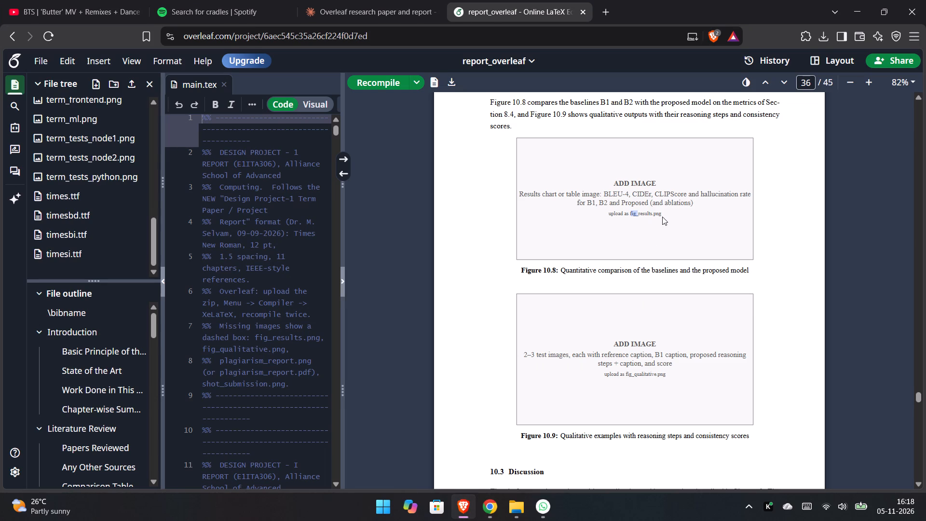
{"action": "left_click_drag", "start_coordinate": [662, 217], "coordinate": [661, 211]}
{"action": "left_click", "coordinate": [661, 211]}
{"action": "triple_click", "coordinate": [656, 214]}
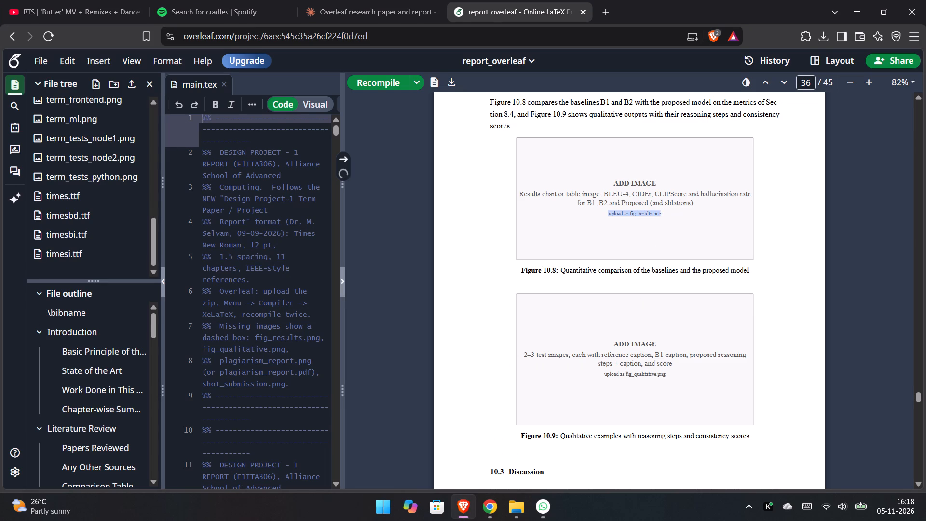
{"action": "left_click", "coordinate": [656, 214]}
{"action": "double_click", "coordinate": [656, 214]}
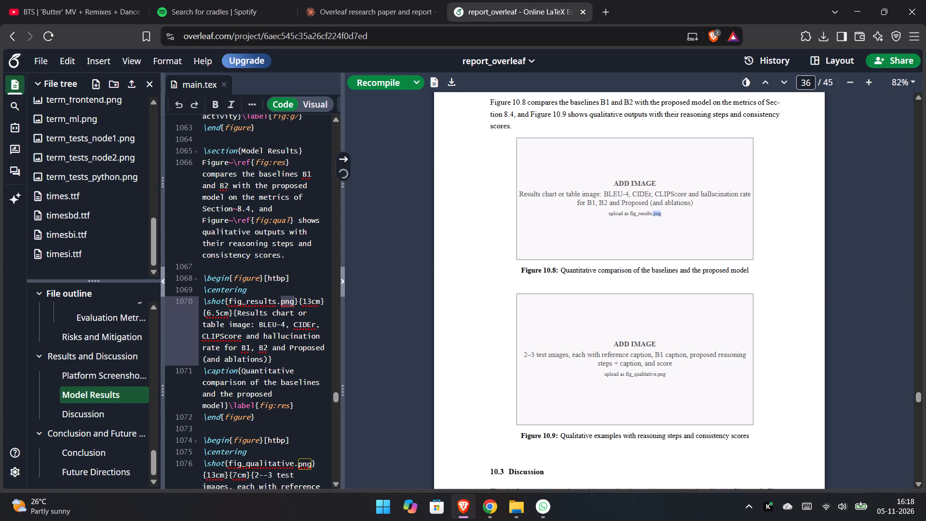
{"action": "left_click", "coordinate": [663, 216]}
{"action": "left_click_drag", "start_coordinate": [661, 214], "coordinate": [631, 214]}
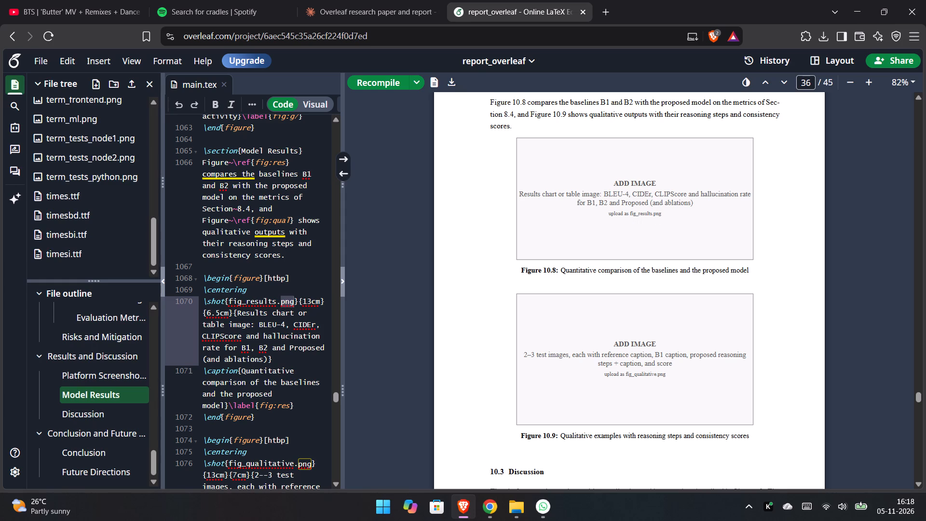
{"action": "left_click_drag", "start_coordinate": [631, 214], "coordinate": [628, 224]}
{"action": "key", "text": "ctrl+c"}
Back in Chrome's save dialog, name the merged image fig_results.png and set its save type to All Files.
{"action": "left_click", "coordinate": [502, 503]}
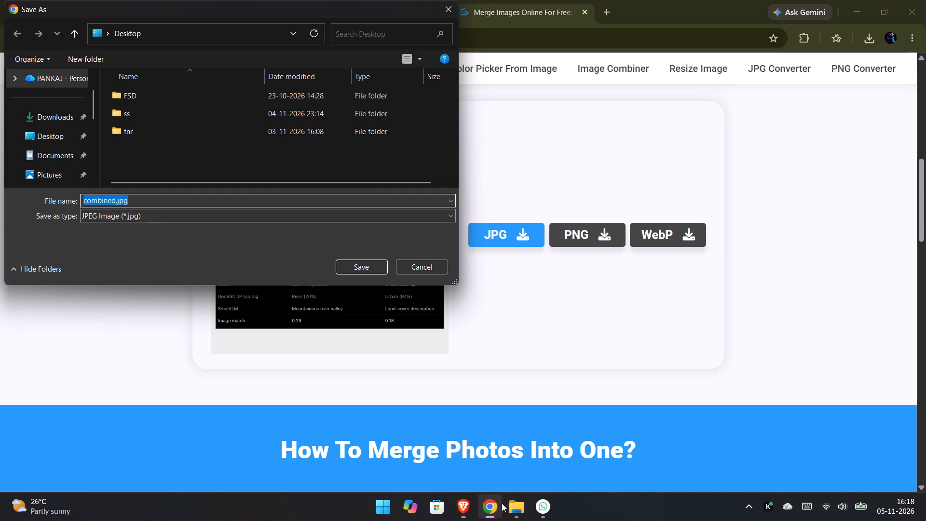
{"action": "key", "text": "ctrl+v"}
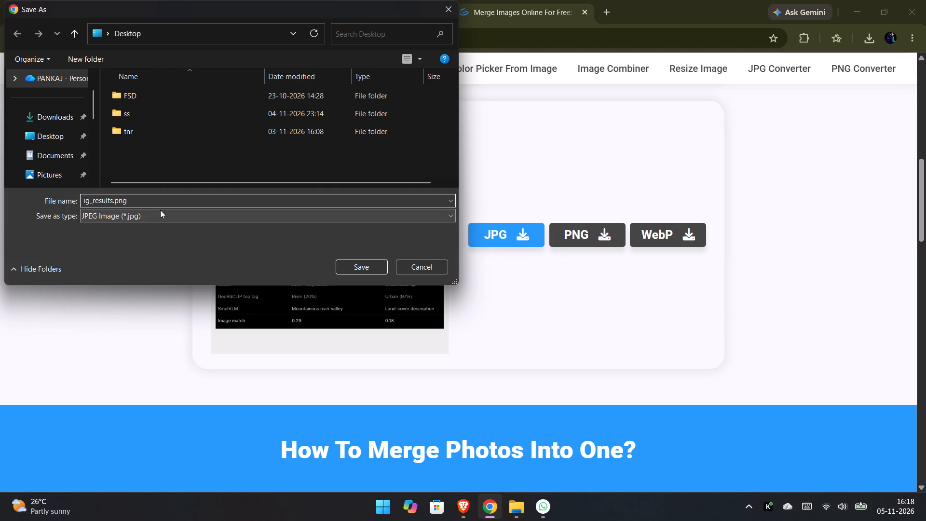
{"action": "key", "text": "Left"}
{"action": "key", "text": "Left"}
{"action": "key", "text": "Left"}
{"action": "key", "text": "Left"}
{"action": "key", "text": "Left"}
{"action": "key", "text": "Left"}
{"action": "key", "text": "Left"}
{"action": "key", "text": "Left"}
{"action": "key", "text": "Left"}
{"action": "key", "text": "Left"}
{"action": "key", "text": "Left"}
{"action": "key", "text": "Left"}
{"action": "key", "text": "Left"}
{"action": "key", "text": "Left"}
{"action": "key", "text": "Left"}
{"action": "key", "text": "Left"}
{"action": "key", "text": "Left"}
{"action": "key", "text": "Left"}
{"action": "key", "text": "Left"}
{"action": "key", "text": "Left"}
{"action": "key", "text": "f"}
{"action": "left_click", "coordinate": [180, 218]}
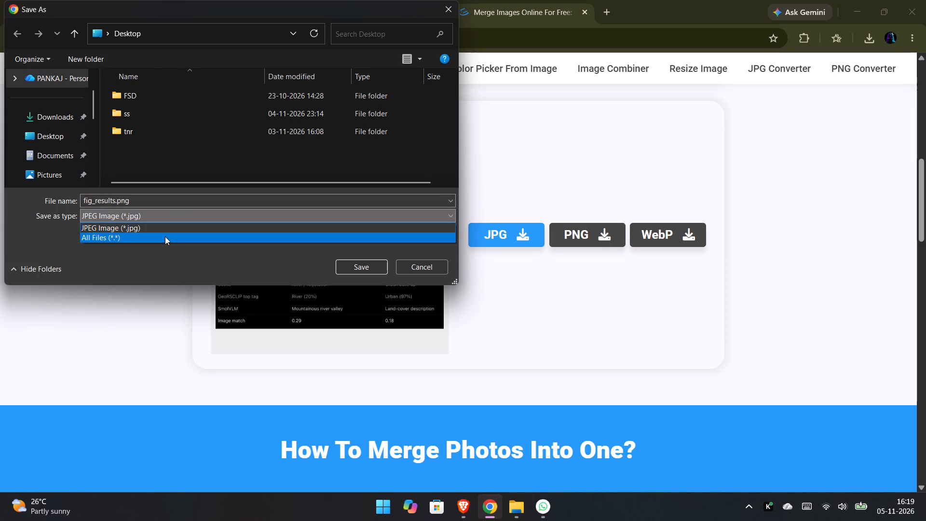
{"action": "left_click", "coordinate": [165, 236]}
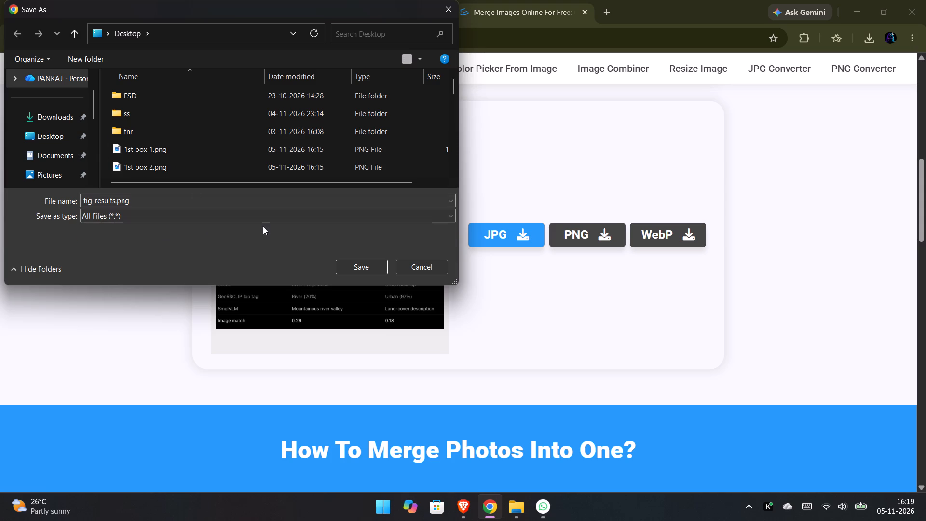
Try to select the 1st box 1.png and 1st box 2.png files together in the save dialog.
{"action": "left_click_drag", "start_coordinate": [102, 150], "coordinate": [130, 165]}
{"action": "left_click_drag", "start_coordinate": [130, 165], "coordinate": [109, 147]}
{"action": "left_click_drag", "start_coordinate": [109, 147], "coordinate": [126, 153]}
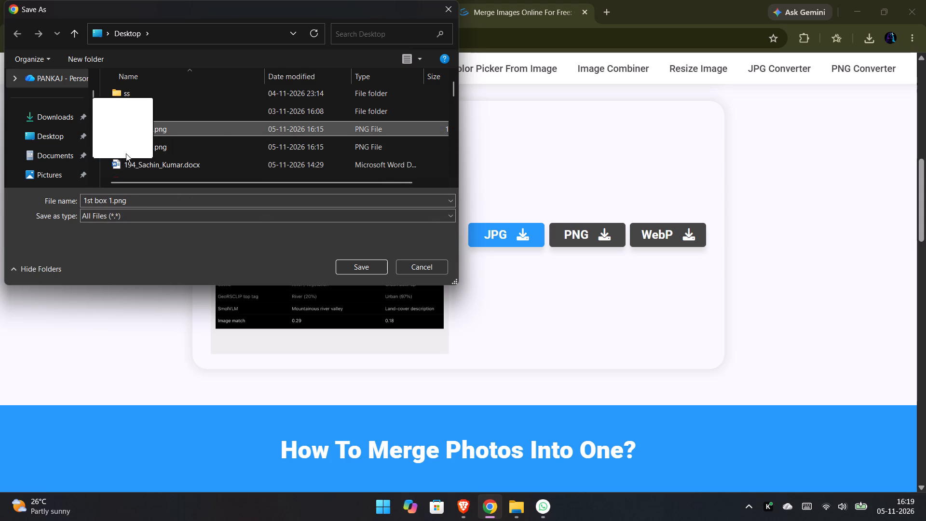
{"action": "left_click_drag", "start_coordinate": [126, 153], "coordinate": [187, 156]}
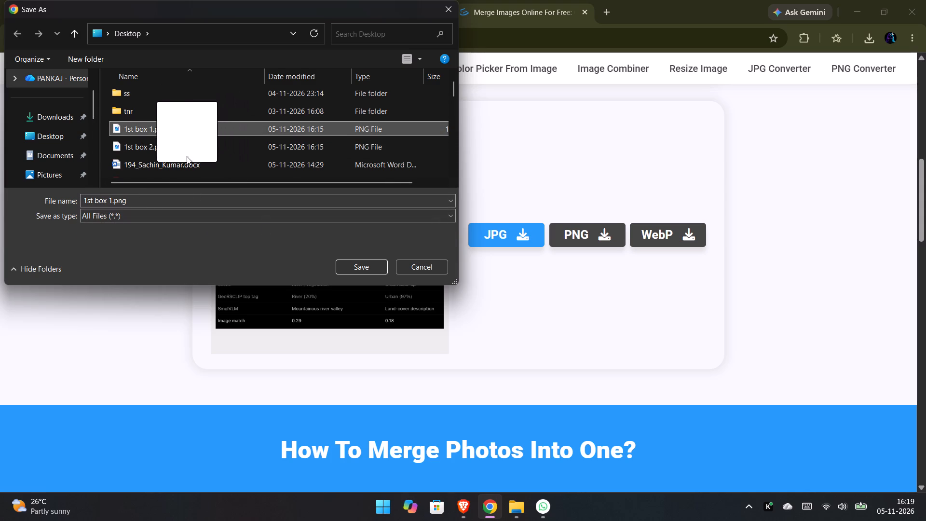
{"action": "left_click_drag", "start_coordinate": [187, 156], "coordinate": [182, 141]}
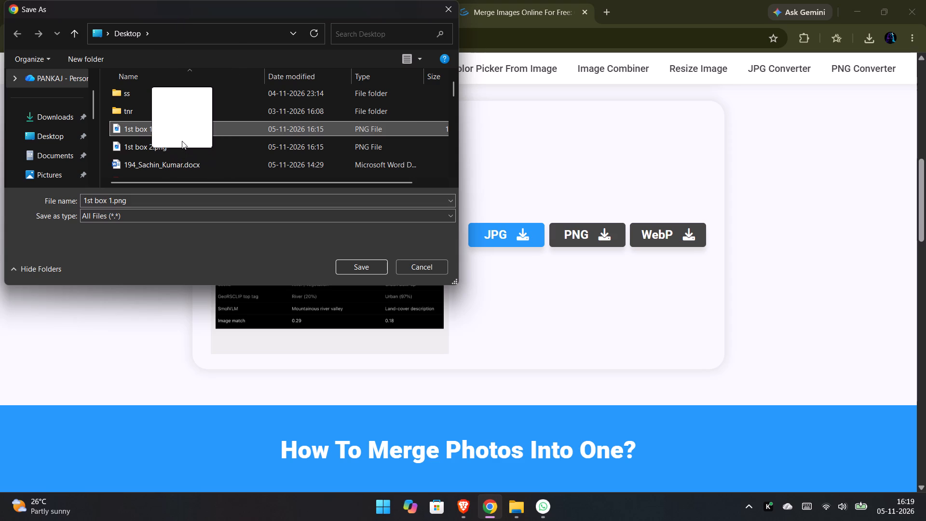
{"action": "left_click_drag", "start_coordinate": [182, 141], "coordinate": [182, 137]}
Replace the file name in the save dialog with fig_results.png and save the merged image to the Desktop.
{"action": "left_click", "coordinate": [163, 200]}
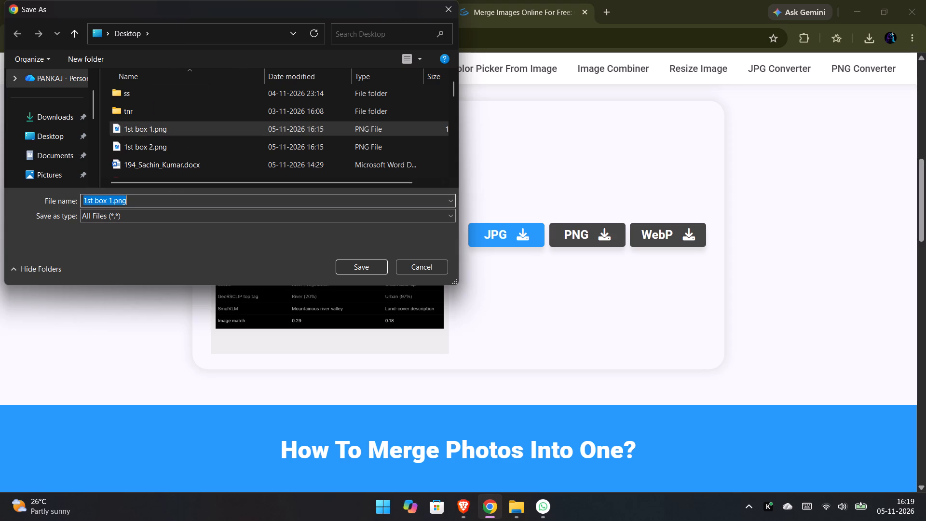
{"action": "key", "text": "ctrl+z"}
{"action": "left_click", "coordinate": [163, 200]}
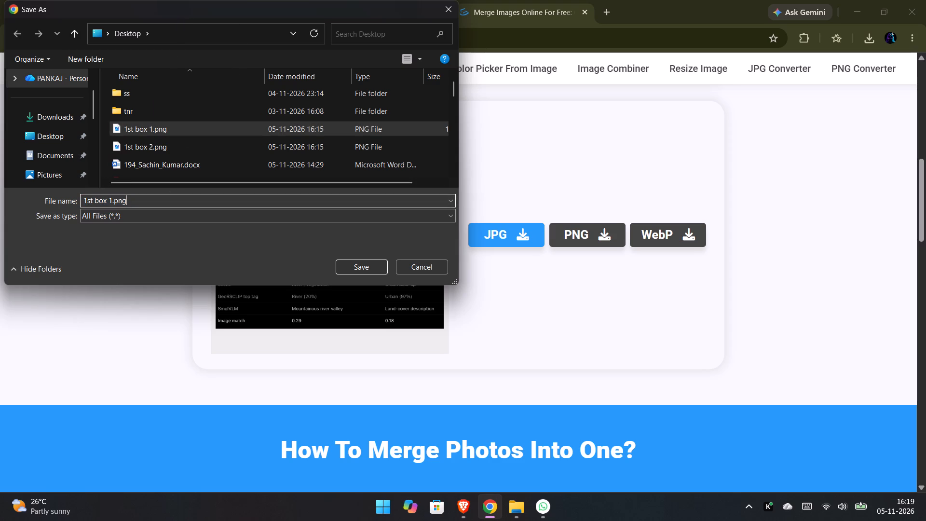
{"action": "key", "text": "ctrl+a"}
{"action": "key", "text": "ctrl+v"}
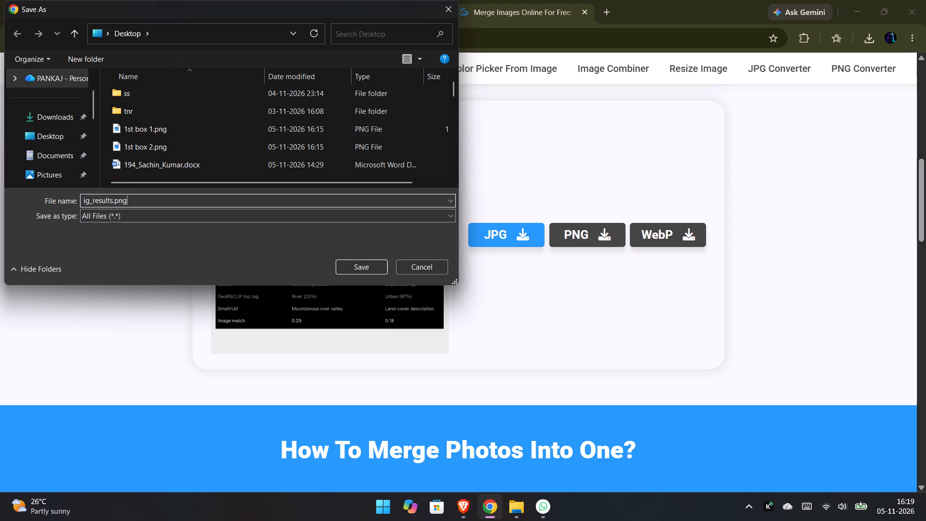
{"action": "left_click", "coordinate": [84, 200]}
{"action": "key", "text": "f"}
{"action": "left_click", "coordinate": [358, 270]}
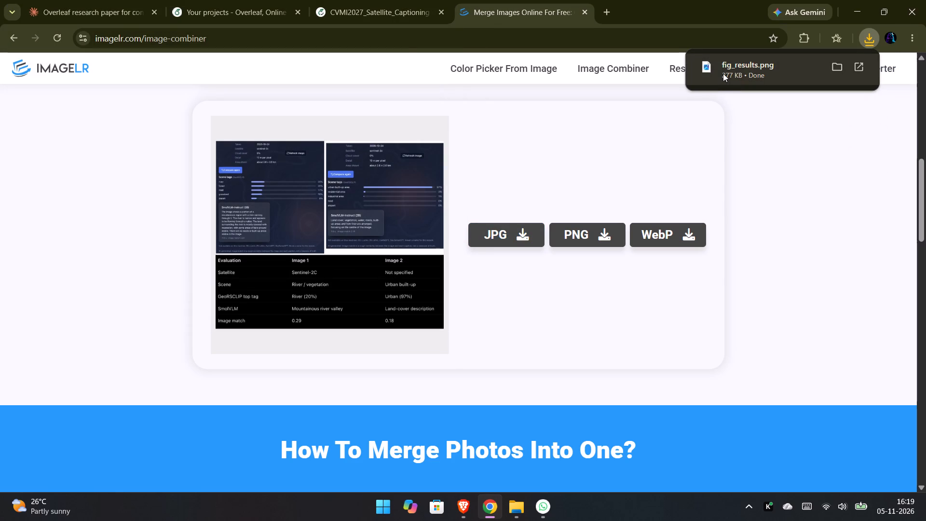
Upload the downloaded fig_results.png from Chrome into the report_overleaf project's file tree in Brave.
{"action": "left_click_drag", "start_coordinate": [723, 73], "coordinate": [467, 499]}
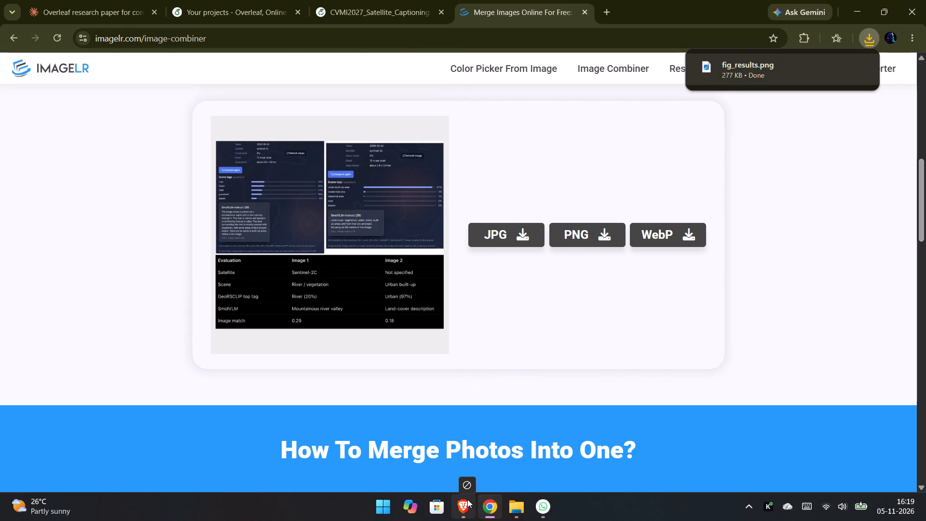
{"action": "left_click_drag", "start_coordinate": [467, 499], "coordinate": [238, 290]}
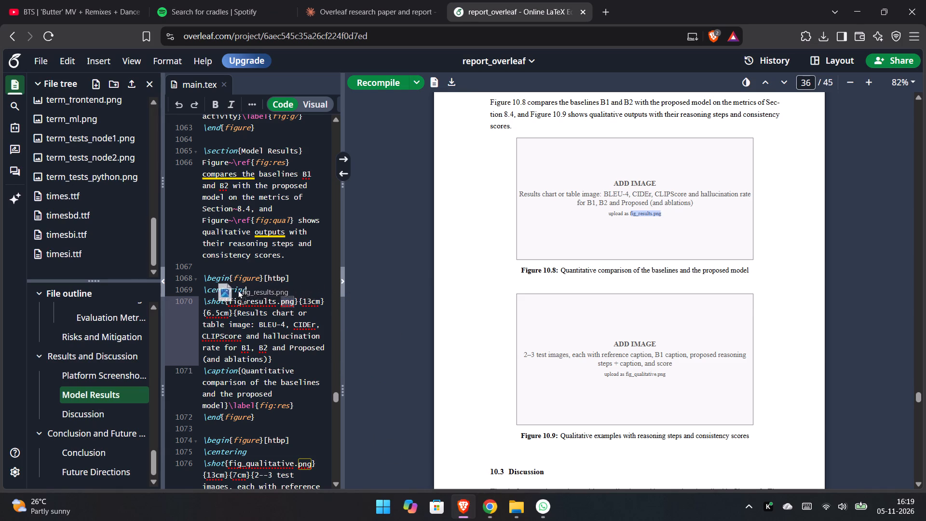
{"action": "left_click_drag", "start_coordinate": [238, 290], "coordinate": [88, 197]}
{"action": "left_click", "coordinate": [352, 333]}
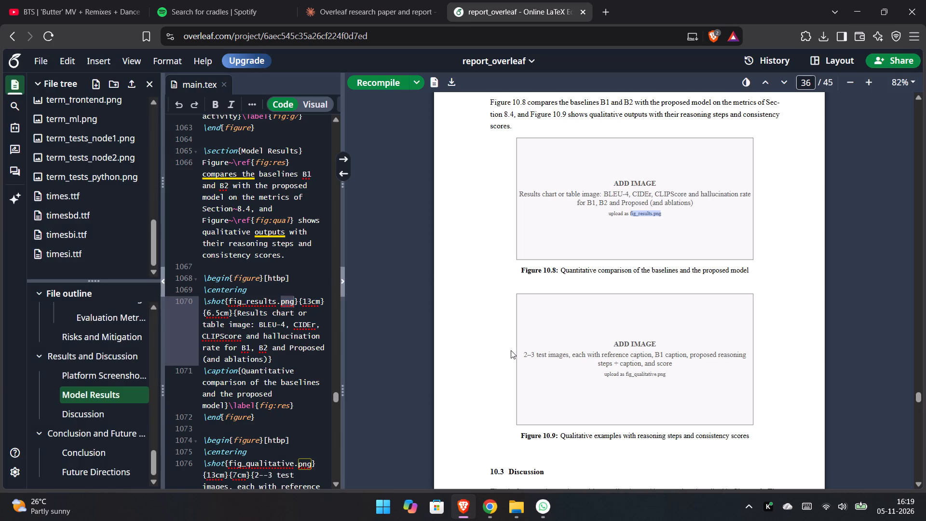
Recompile the report with the uploaded fig_results.png and view the compiled pages around Figure 10.8.
{"action": "left_click", "coordinate": [374, 86]}
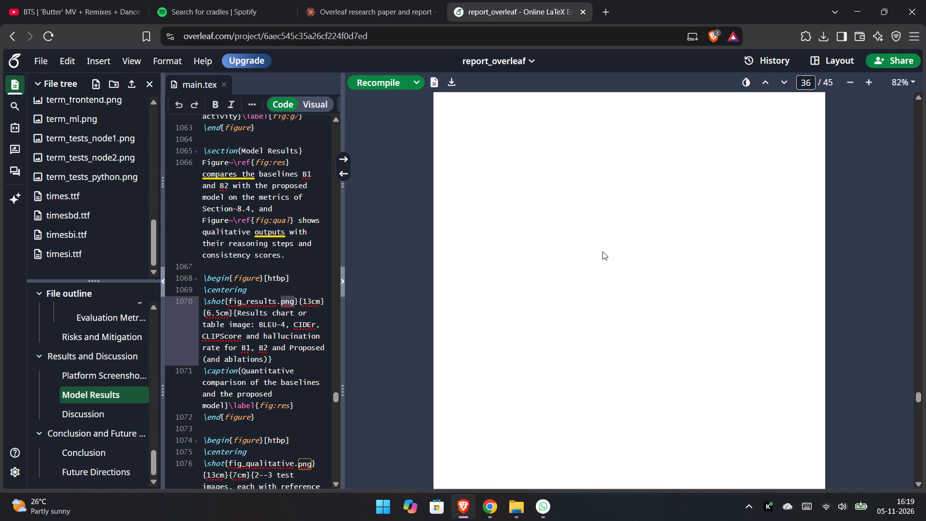
{"action": "scroll", "coordinate": [691, 289], "scroll_direction": "up", "scroll_amount": 1}
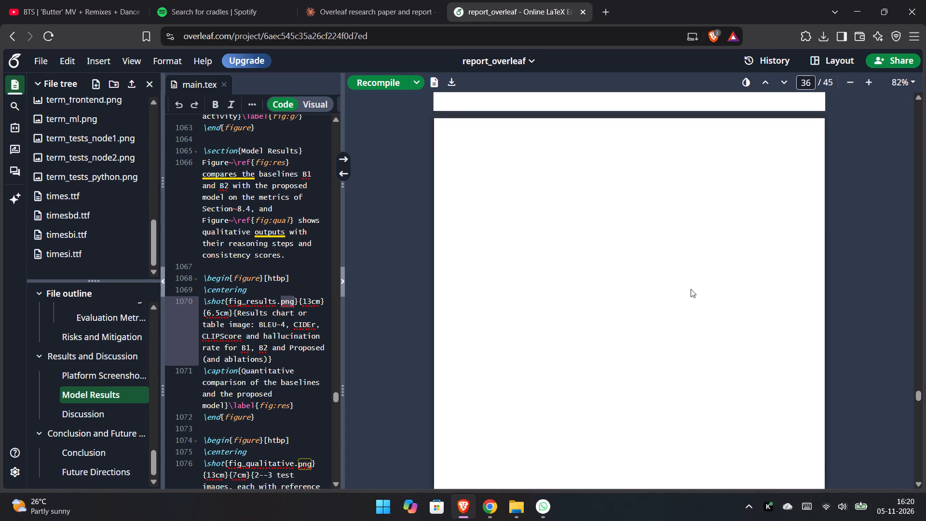
Review the compiled report's Figures 10.8 and 10.9 and the Discussion pages, and go back through chapter 10 to Figure 9.2.
{"action": "scroll", "coordinate": [691, 289], "scroll_direction": "up", "scroll_amount": 1}
{"action": "scroll", "coordinate": [691, 289], "scroll_direction": "down", "scroll_amount": 2}
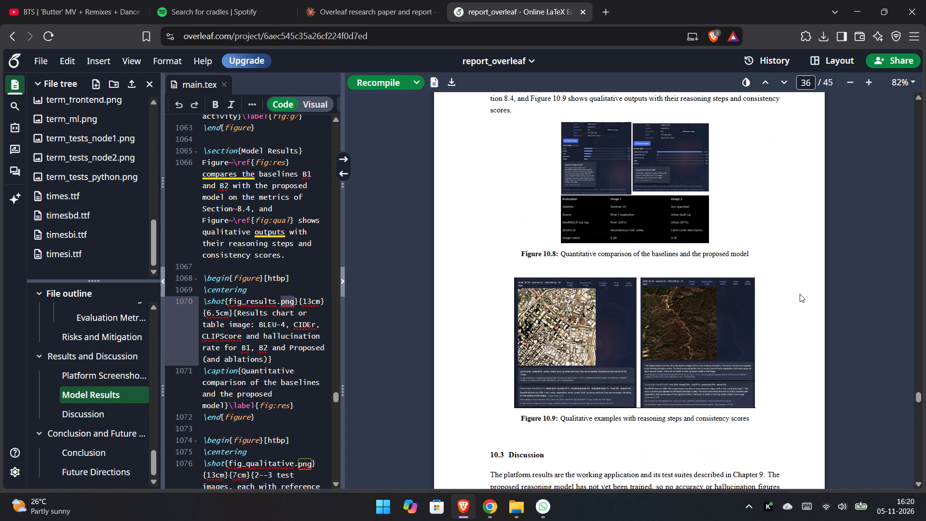
{"action": "scroll", "coordinate": [751, 344], "scroll_direction": "down", "scroll_amount": 7}
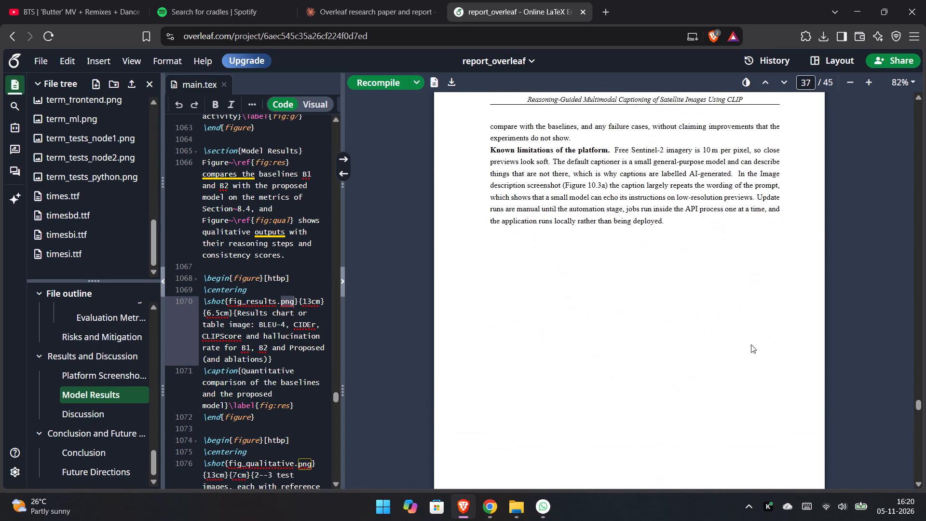
{"action": "scroll", "coordinate": [751, 344], "scroll_direction": "down", "scroll_amount": 1}
{"action": "scroll", "coordinate": [751, 344], "scroll_direction": "up", "scroll_amount": 10}
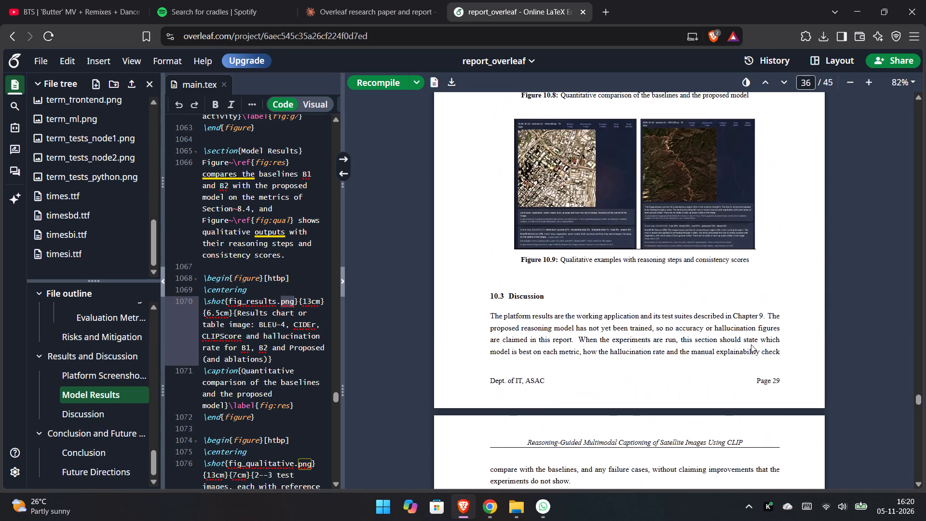
{"action": "scroll", "coordinate": [751, 344], "scroll_direction": "up", "scroll_amount": 7}
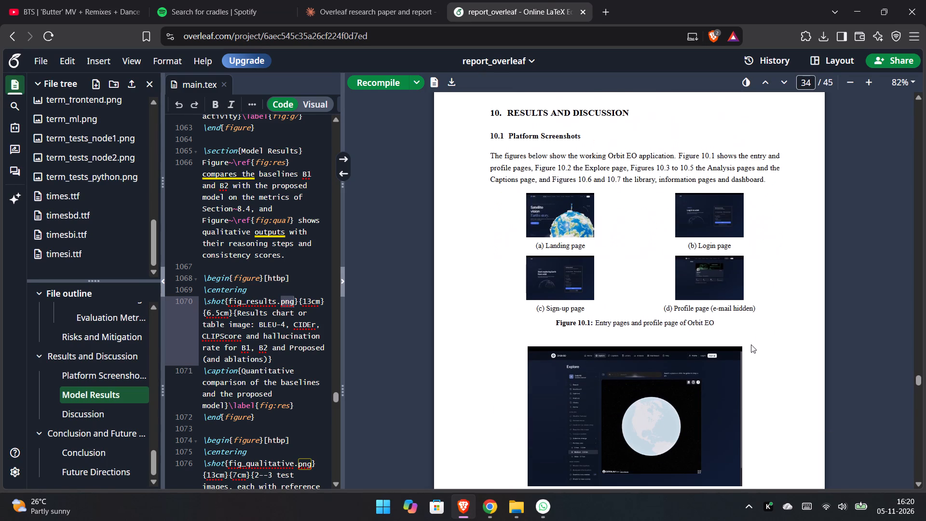
{"action": "scroll", "coordinate": [751, 344], "scroll_direction": "up", "scroll_amount": 5}
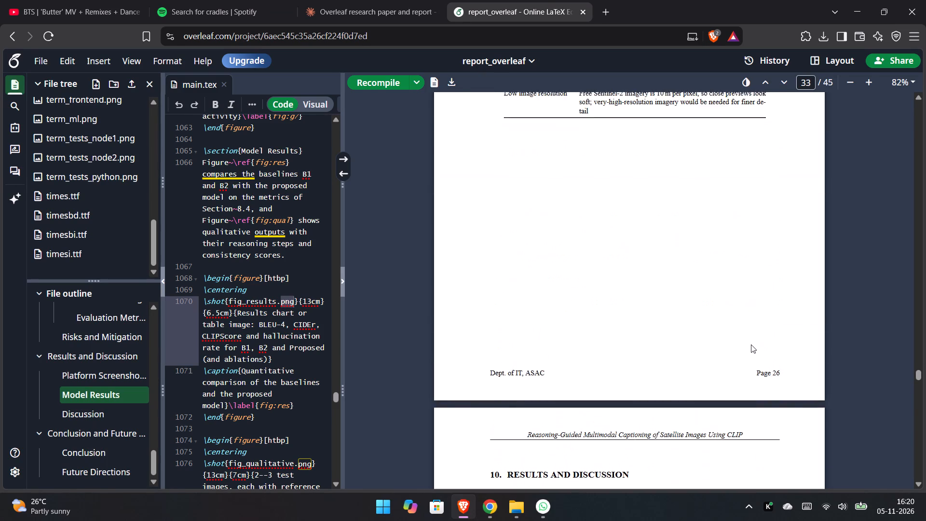
{"action": "scroll", "coordinate": [751, 344], "scroll_direction": "up", "scroll_amount": 8}
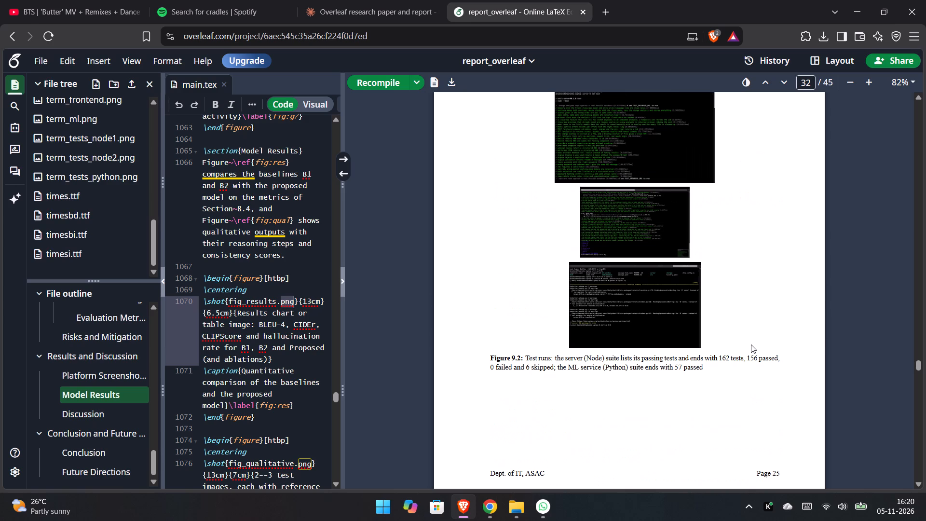
Check the compiled report from chapter 10 to its end for unfilled image placeholders, including the paper submission and plagiarism report pages.
{"action": "scroll", "coordinate": [495, 243], "scroll_direction": "down", "scroll_amount": 10}
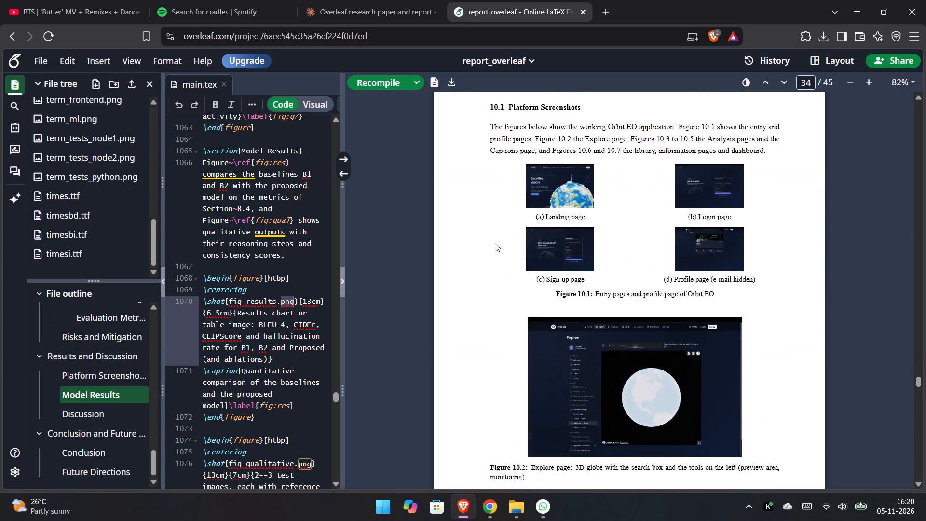
{"action": "scroll", "coordinate": [495, 243], "scroll_direction": "down", "scroll_amount": 12}
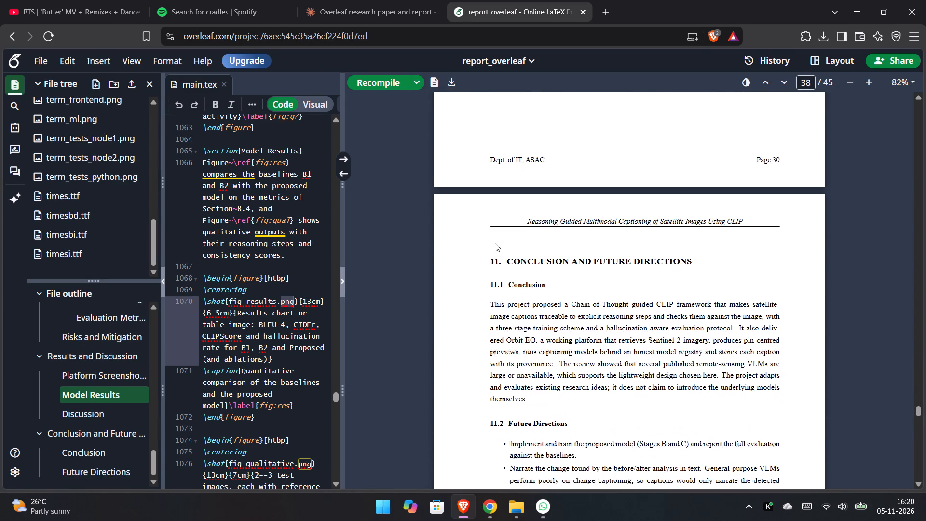
{"action": "scroll", "coordinate": [495, 243], "scroll_direction": "down", "scroll_amount": 8}
{"action": "scroll", "coordinate": [495, 243], "scroll_direction": "up", "scroll_amount": 1}
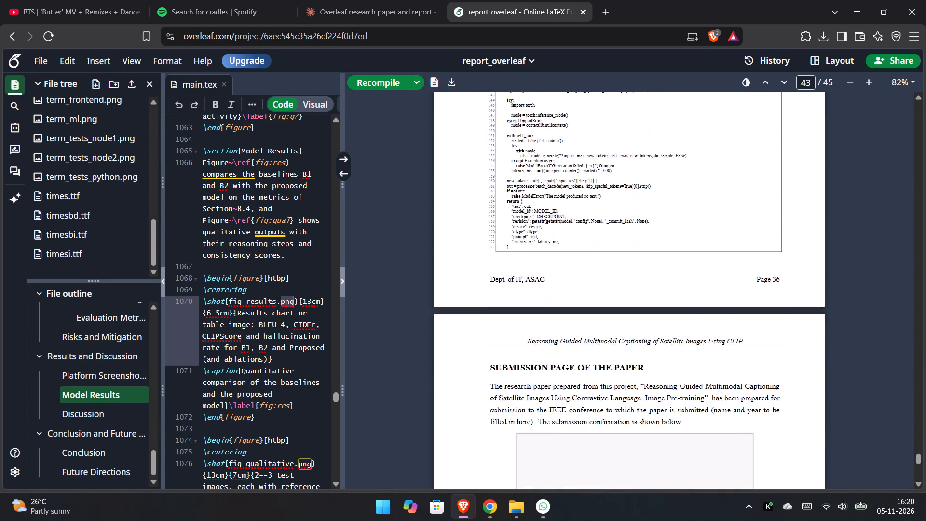
{"action": "scroll", "coordinate": [495, 243], "scroll_direction": "up", "scroll_amount": 1}
{"action": "scroll", "coordinate": [495, 243], "scroll_direction": "down", "scroll_amount": 3}
{"action": "scroll", "coordinate": [495, 243], "scroll_direction": "up", "scroll_amount": 1}
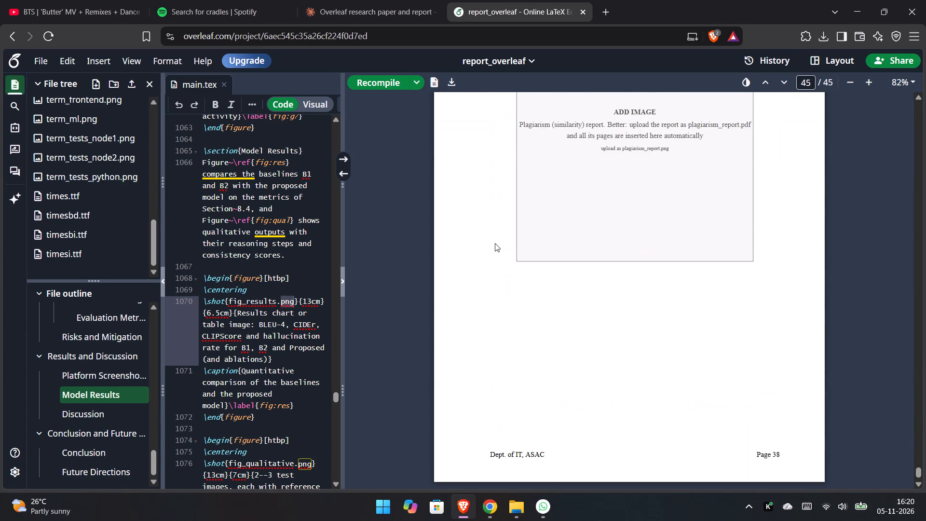
{"action": "scroll", "coordinate": [495, 243], "scroll_direction": "up", "scroll_amount": 7}
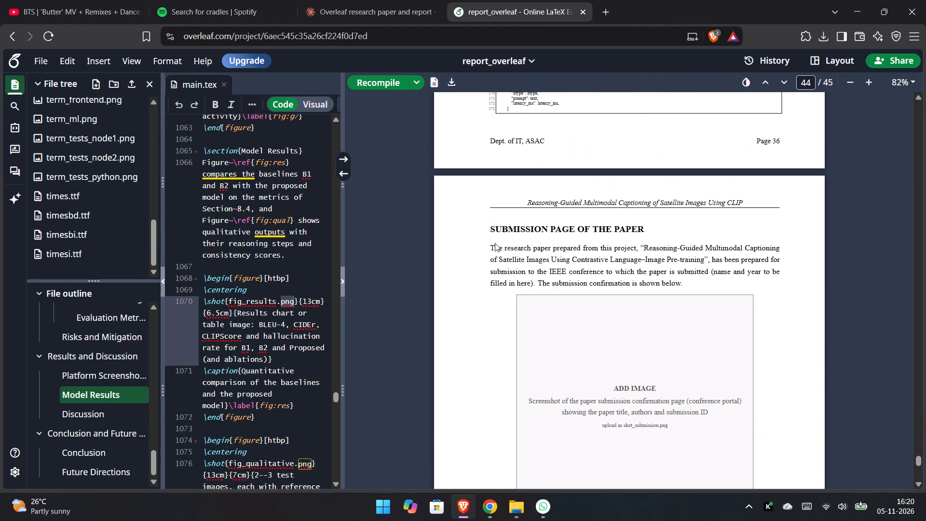
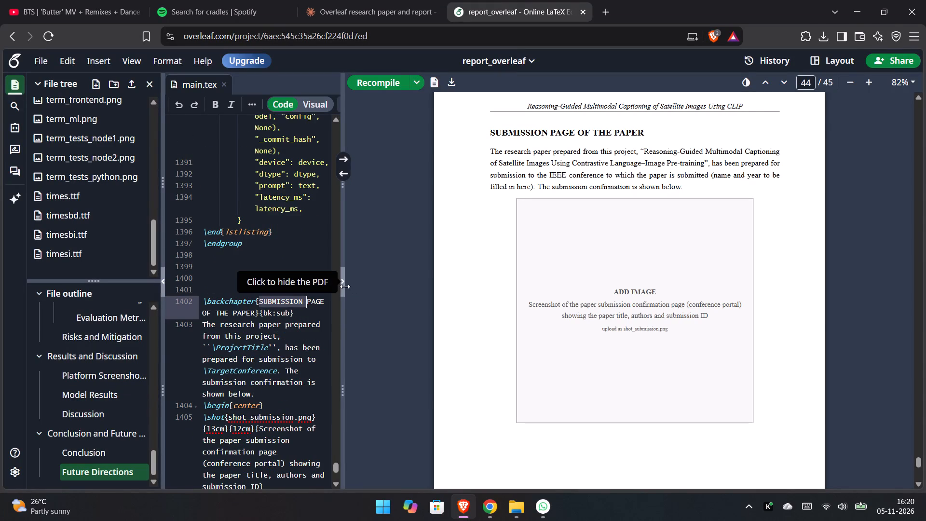
Widen the code editor pane against the PDF preview so the submission page section's source has more room.
{"action": "left_click_drag", "start_coordinate": [345, 287], "coordinate": [463, 296]}
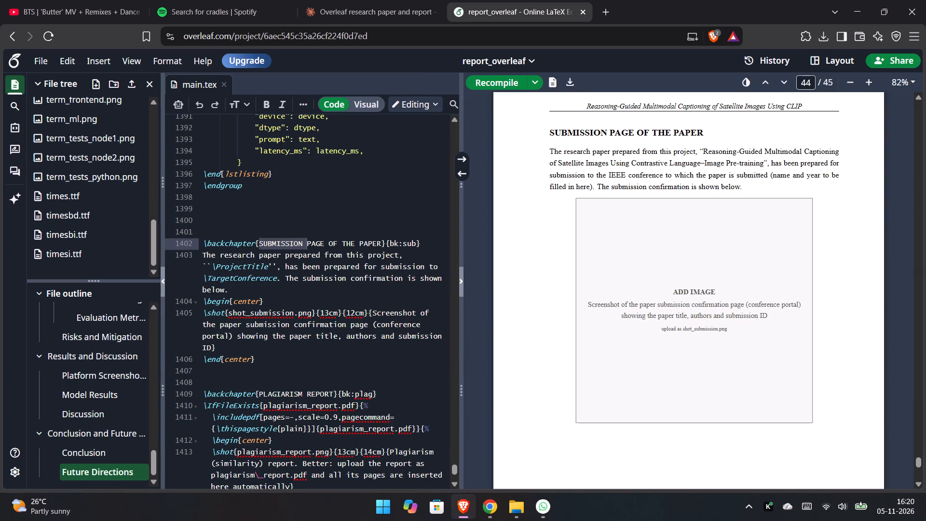
Widen the code editor beside the PDF preview and look through its additional formatting tools.
{"action": "left_click", "coordinate": [301, 105]}
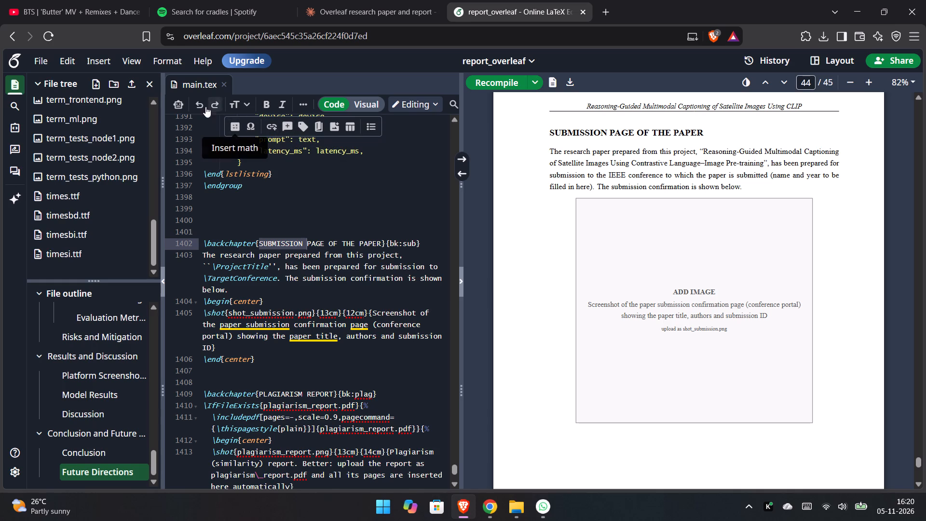
{"action": "left_click", "coordinate": [284, 309]}
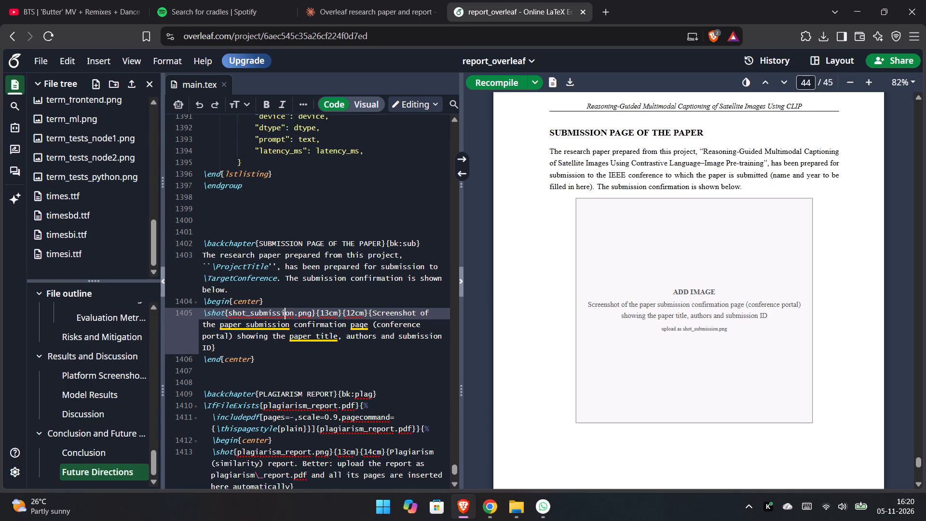
{"action": "left_click", "coordinate": [289, 244]}
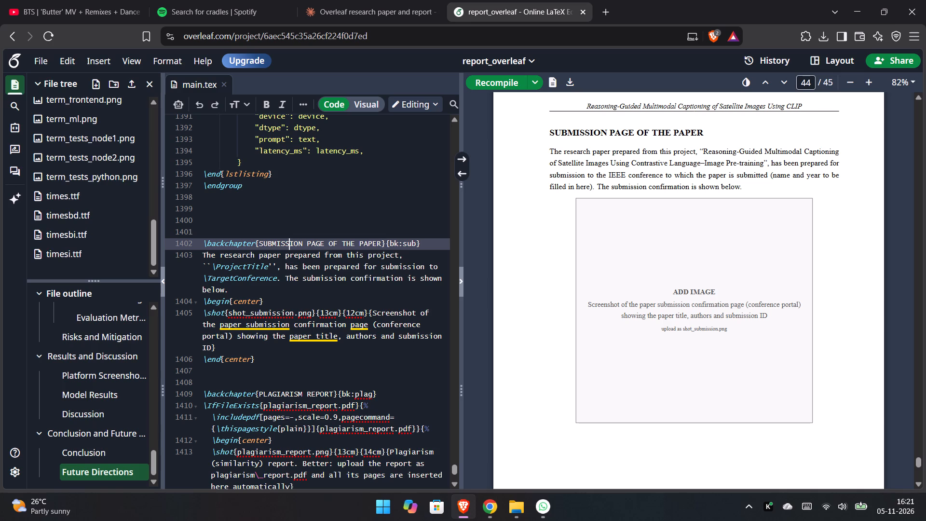
{"action": "scroll", "coordinate": [284, 280], "scroll_direction": "left", "scroll_amount": 1}
{"action": "left_click_drag", "start_coordinate": [460, 232], "coordinate": [533, 239]}
{"action": "left_click", "coordinate": [406, 289]}
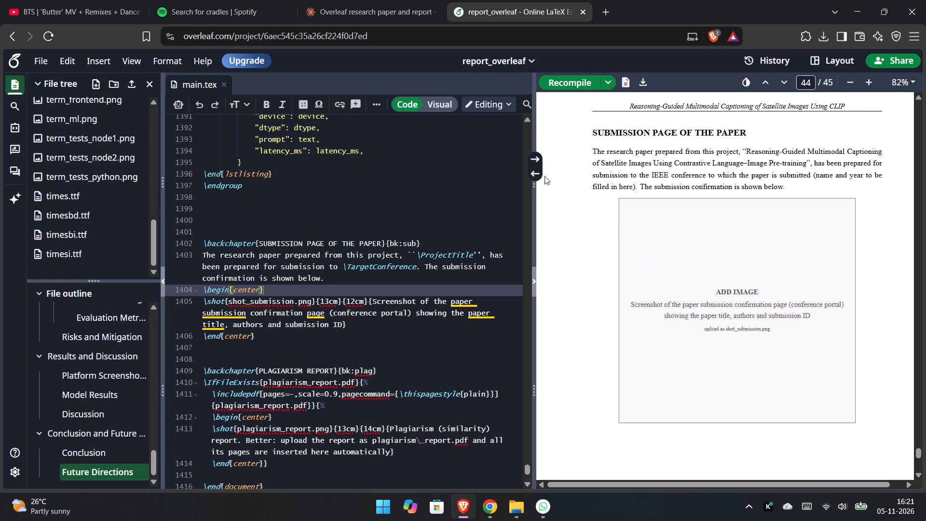
{"action": "left_click", "coordinate": [372, 106]}
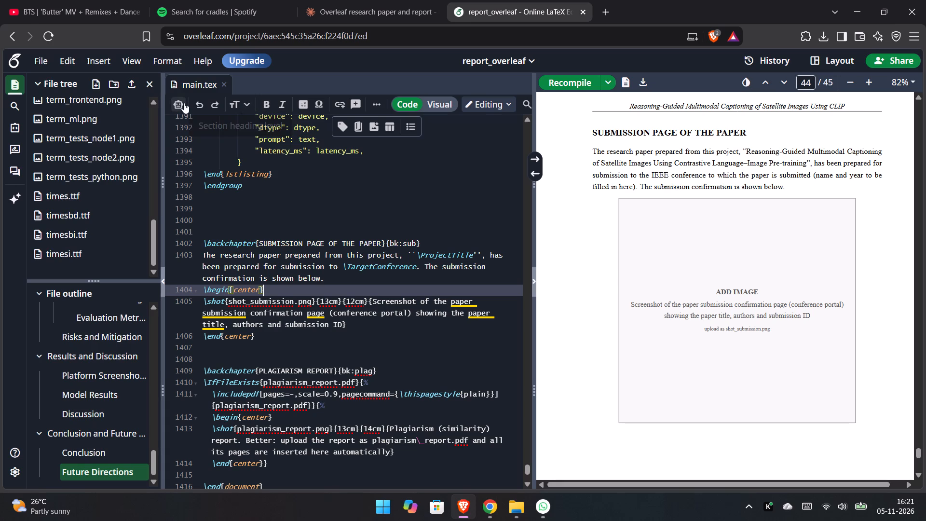
{"action": "left_click", "coordinate": [463, 370]}
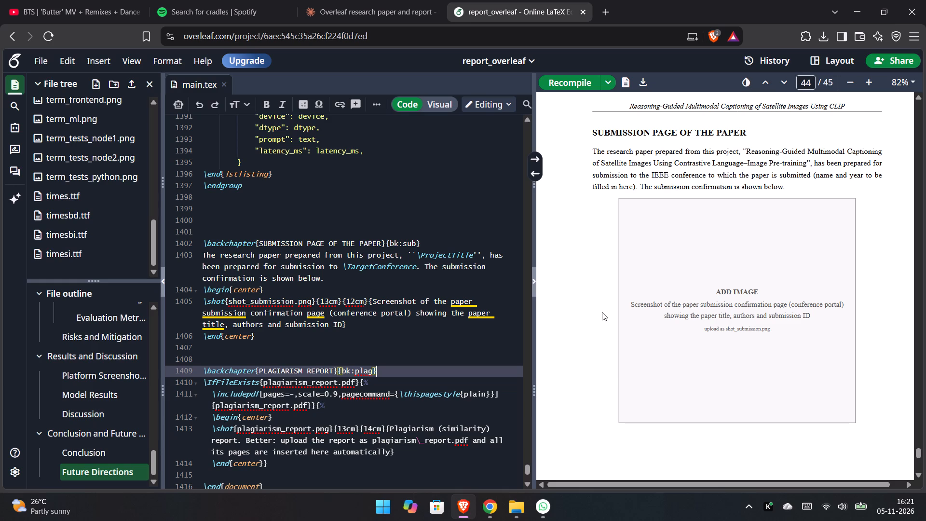
Examine the compiled Submission Page of the Paper and Plagiarism Report pages, including their headings and image placeholders.
{"action": "scroll", "coordinate": [638, 302], "scroll_direction": "down", "scroll_amount": 3}
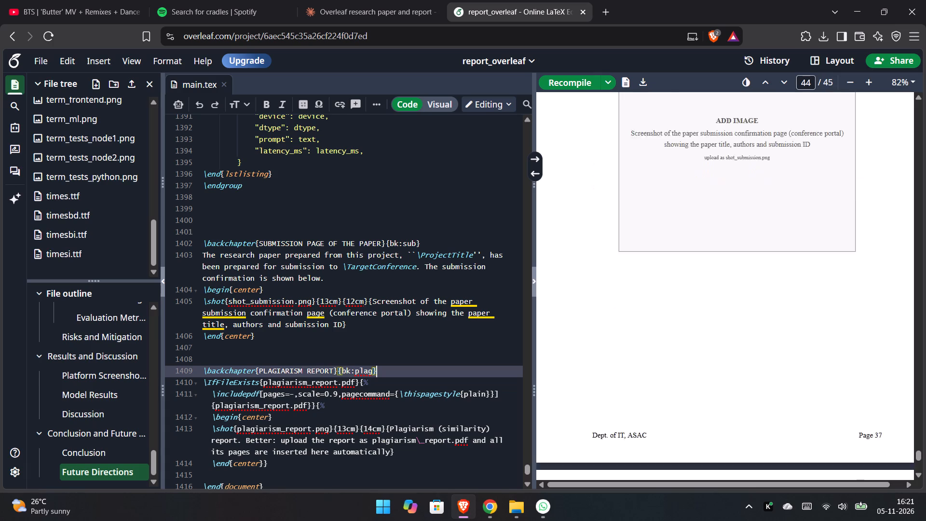
{"action": "scroll", "coordinate": [638, 302], "scroll_direction": "down", "scroll_amount": 4}
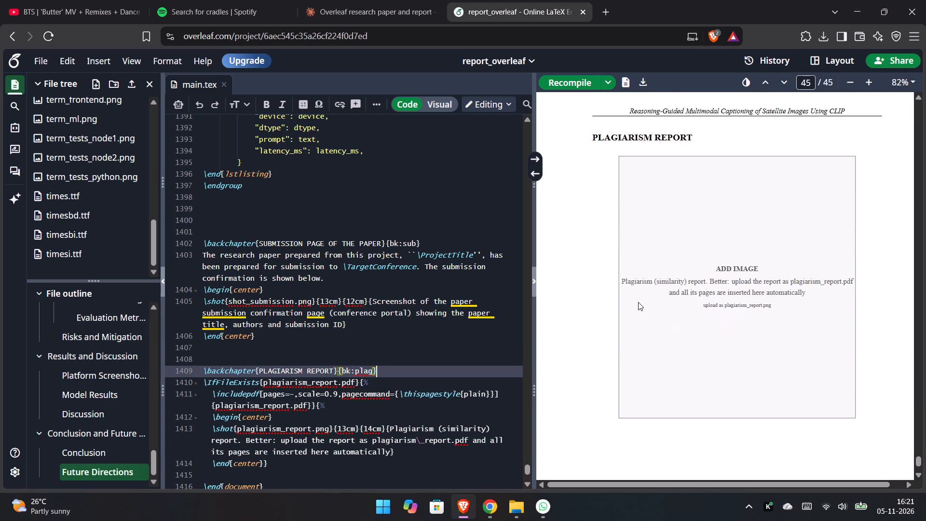
{"action": "scroll", "coordinate": [638, 302], "scroll_direction": "up", "scroll_amount": 1}
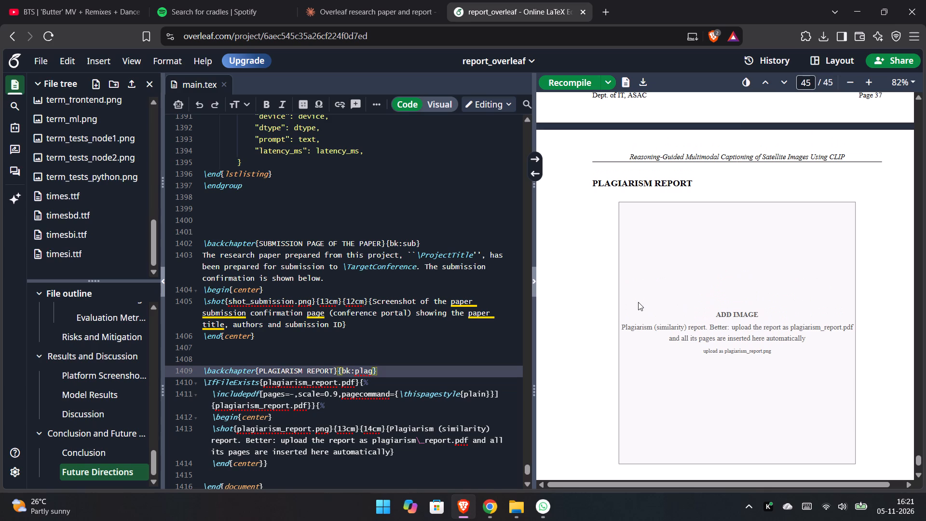
{"action": "scroll", "coordinate": [638, 302], "scroll_direction": "up", "scroll_amount": 6}
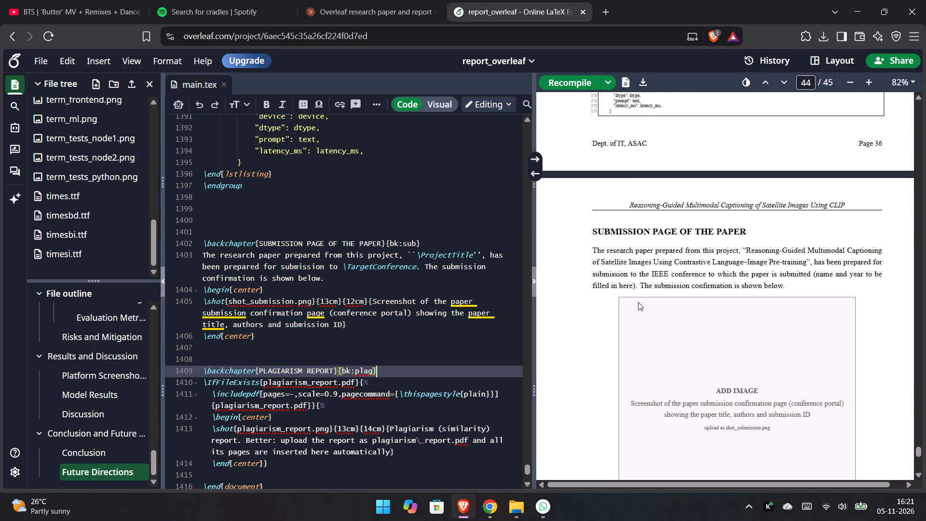
{"action": "scroll", "coordinate": [638, 302], "scroll_direction": "down", "scroll_amount": 4}
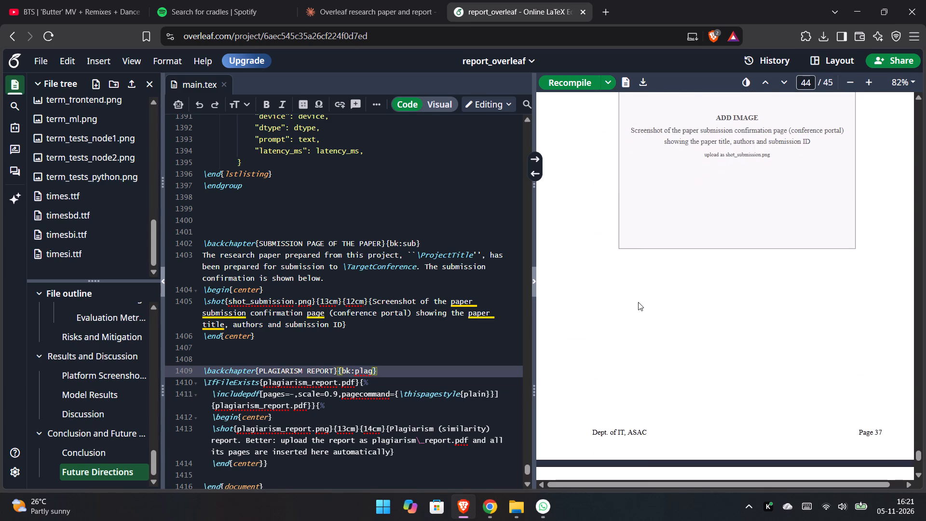
{"action": "scroll", "coordinate": [638, 302], "scroll_direction": "down", "scroll_amount": 2}
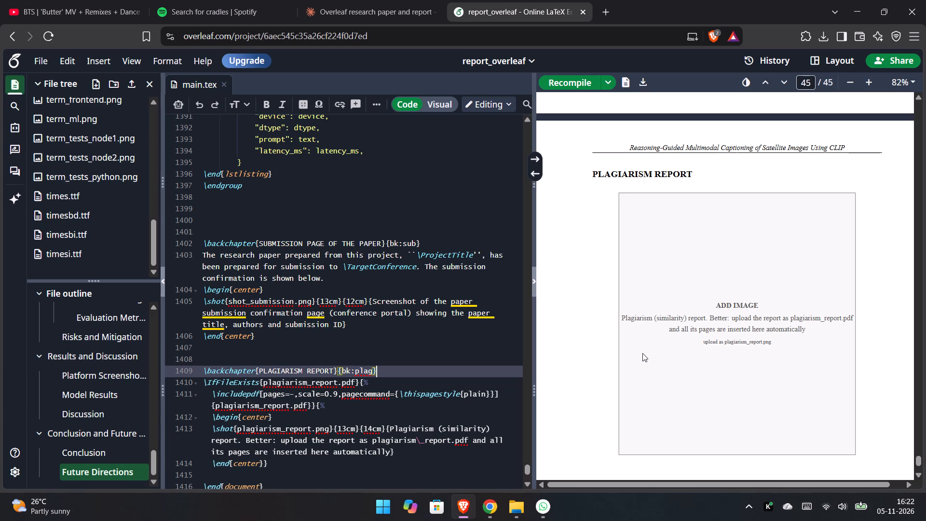
{"action": "scroll", "coordinate": [642, 353], "scroll_direction": "up", "scroll_amount": 2}
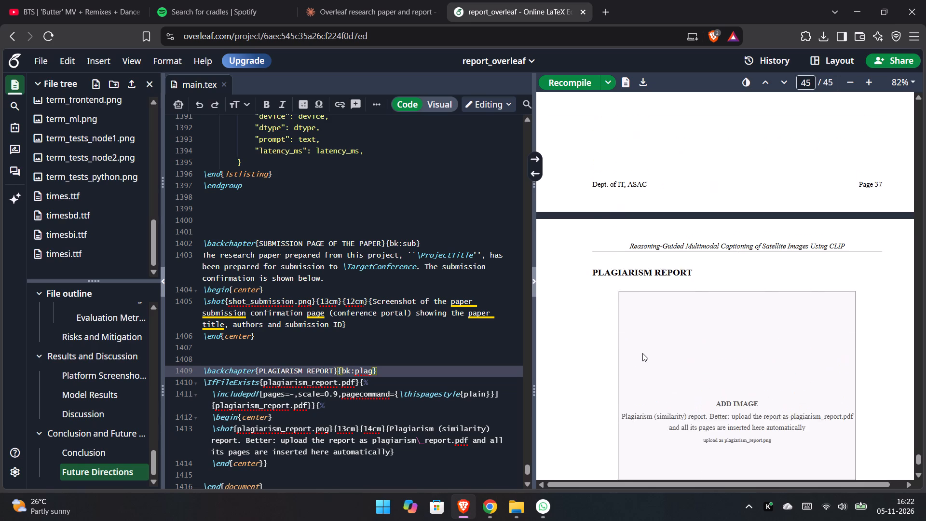
{"action": "scroll", "coordinate": [642, 353], "scroll_direction": "up", "scroll_amount": 4}
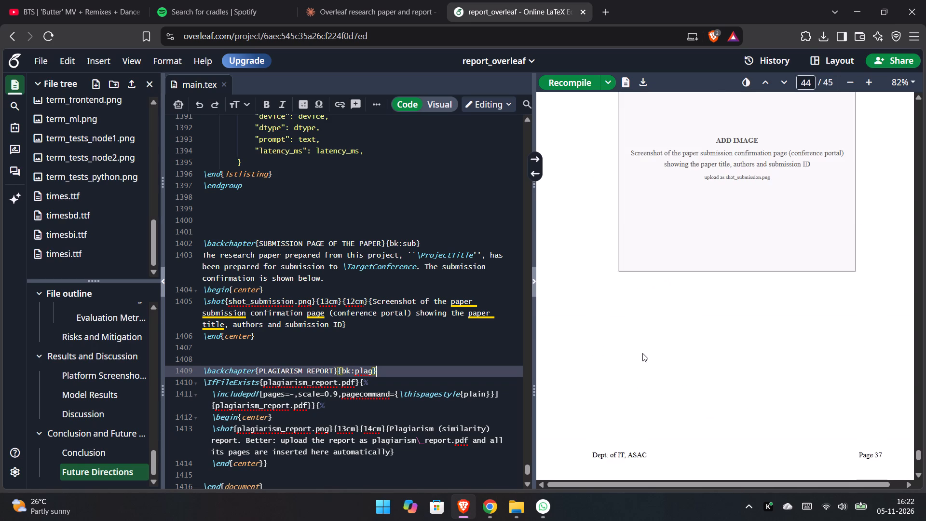
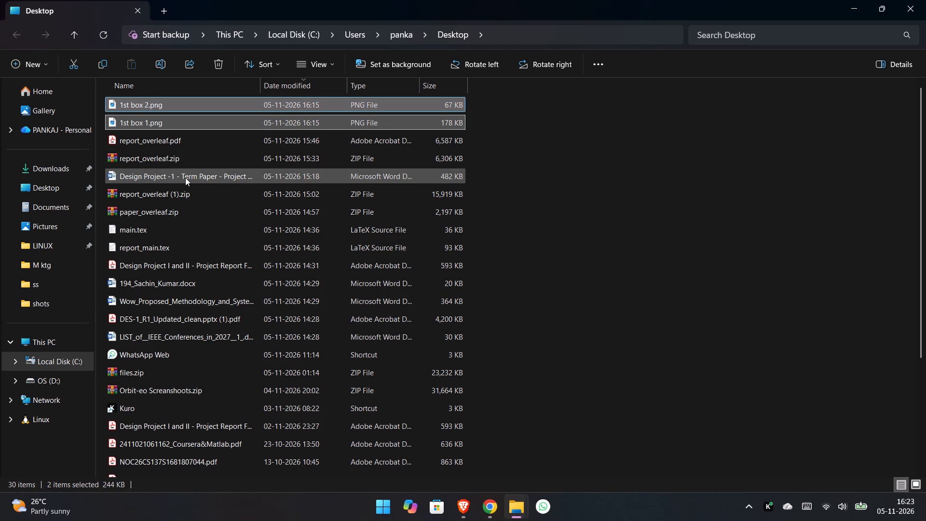
{"action": "left_click", "coordinate": [100, 102]}
{"action": "left_click_drag", "start_coordinate": [100, 102], "coordinate": [100, 103]}
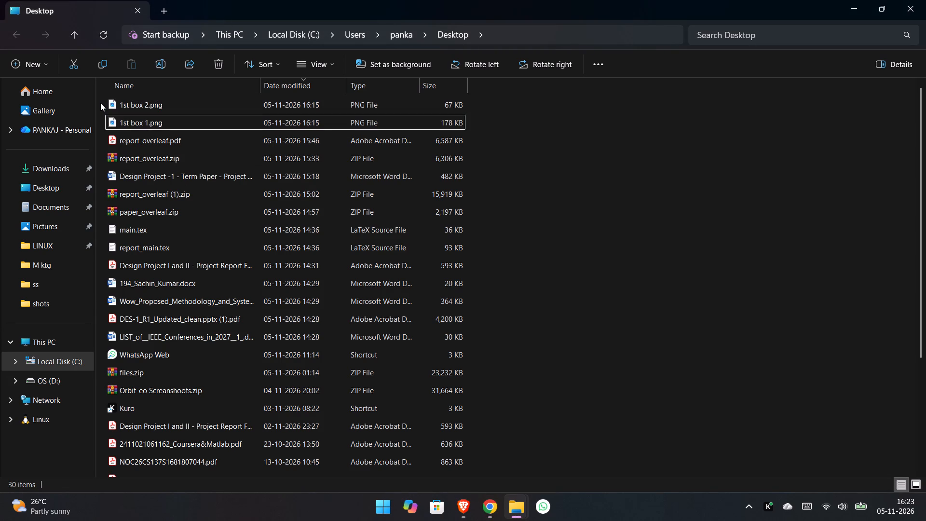
{"action": "left_click_drag", "start_coordinate": [100, 103], "coordinate": [123, 126]}
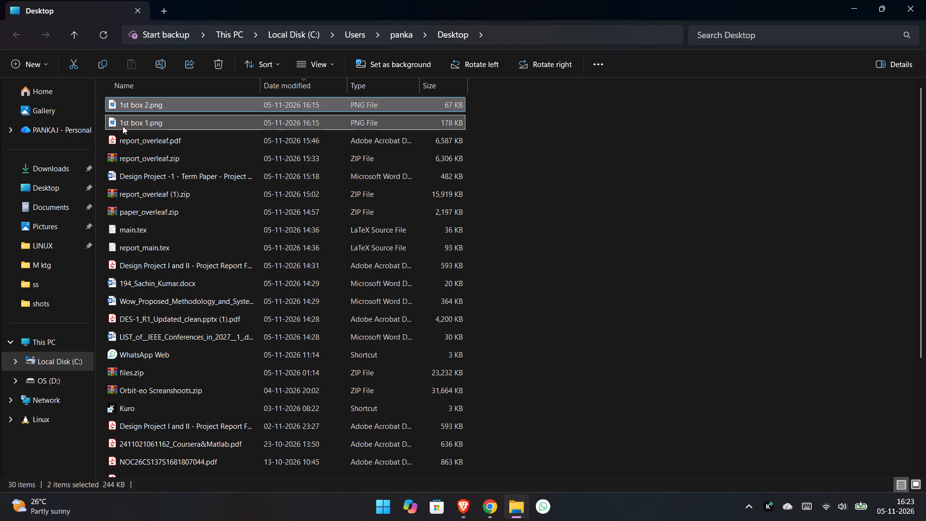
{"action": "key", "text": "Delete"}
{"action": "left_click", "coordinate": [143, 106]}
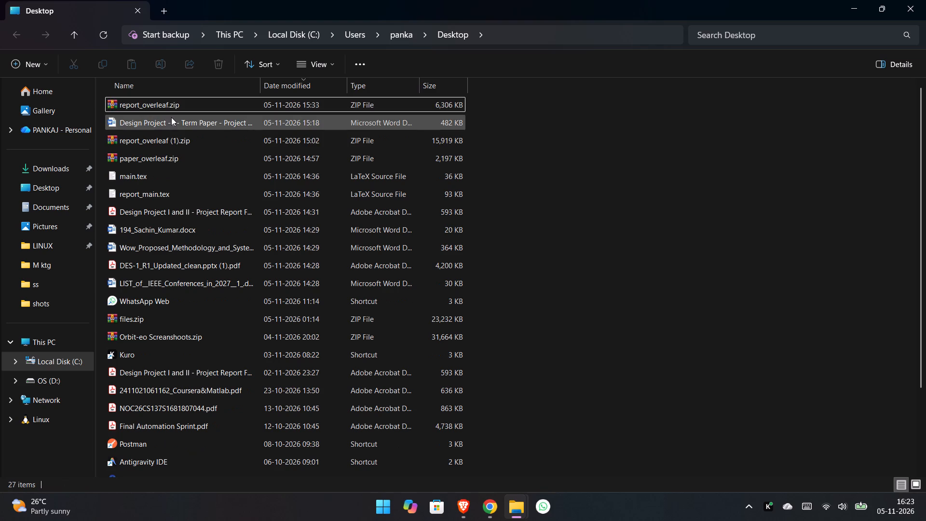
{"action": "left_click", "coordinate": [635, 173]}
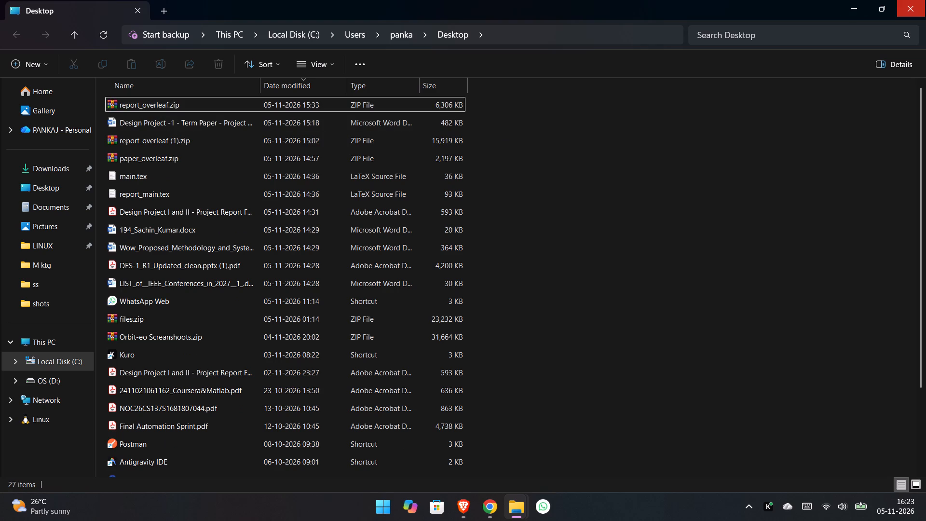
{"action": "left_click", "coordinate": [925, 0]}
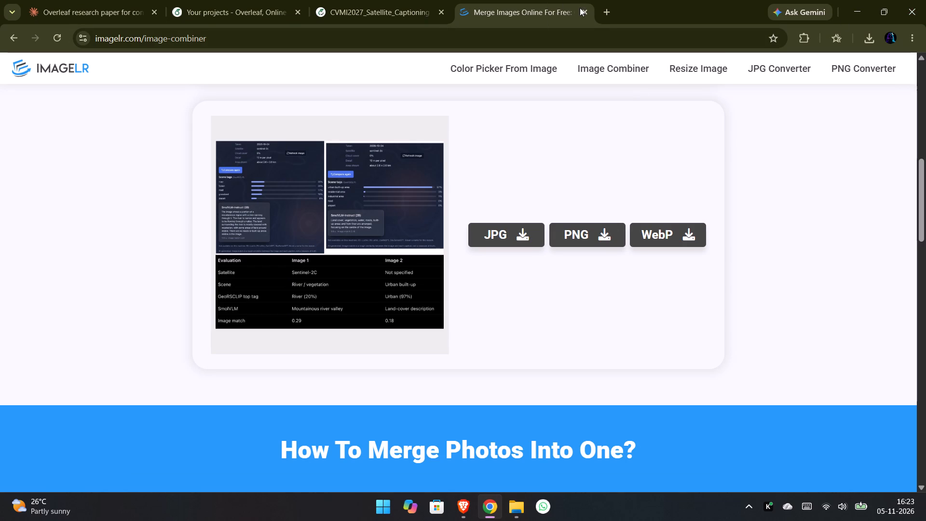
Close the ImageLR image-merging page in Chrome.
{"action": "left_click", "coordinate": [582, 12]}
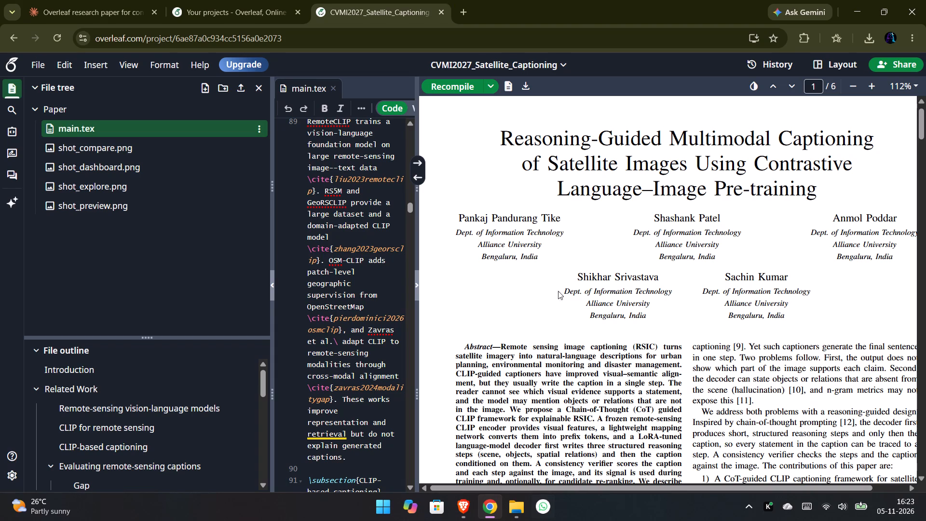
Switch back to the report_overleaf project in Brave and download its compiled PDF to the Desktop as report_Orbit.pdf.
{"action": "left_click", "coordinate": [476, 500]}
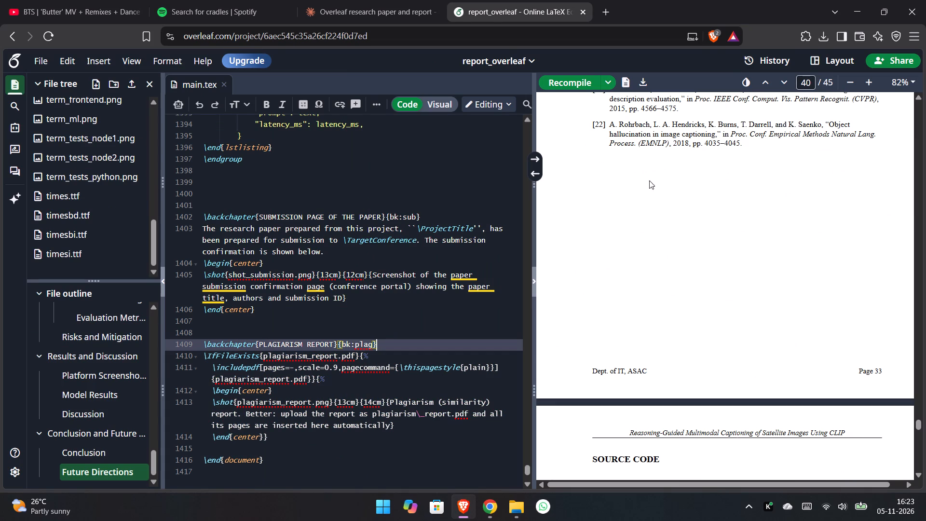
{"action": "scroll", "coordinate": [641, 154], "scroll_direction": "up", "scroll_amount": 1}
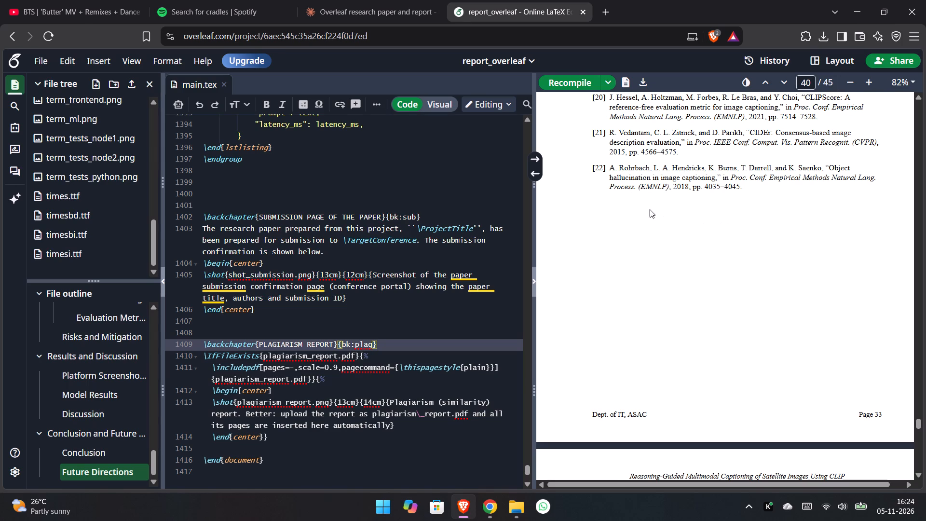
{"action": "left_click", "coordinate": [641, 85]}
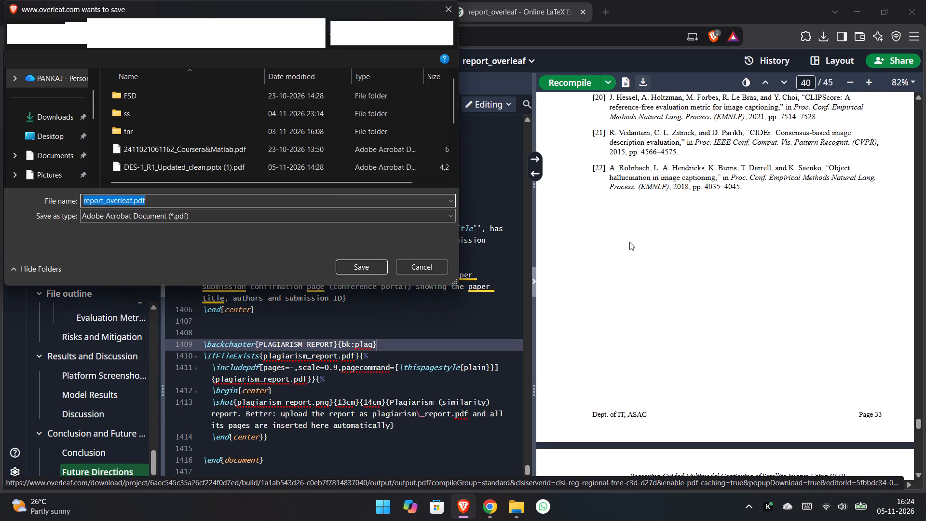
{"action": "left_click", "coordinate": [130, 199]}
{"action": "key", "text": "Right"}
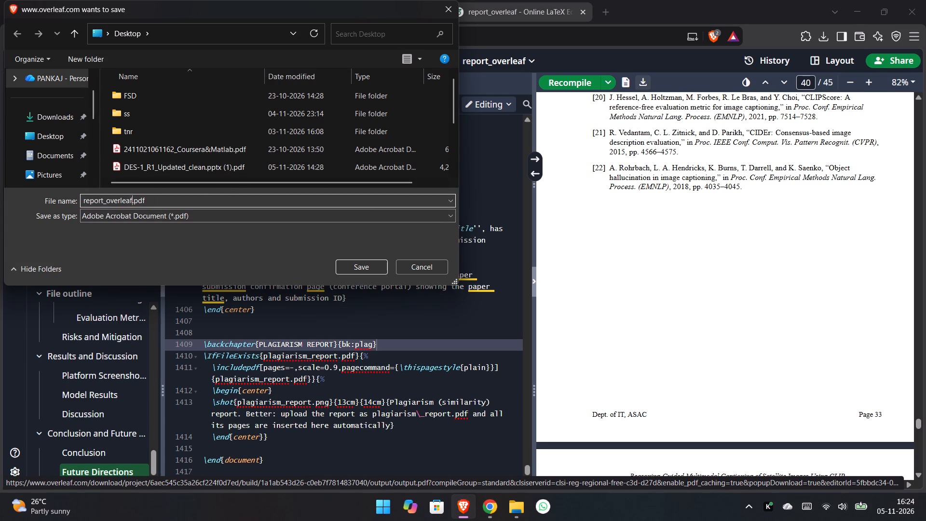
{"action": "key", "text": "BackSpace"}
{"action": "key", "text": "BackSpace"}
{"action": "key", "text": "BackSpace"}
{"action": "key", "text": "BackSpace"}
{"action": "key", "text": "BackSpace"}
{"action": "key", "text": "BackSpace"}
{"action": "key", "text": "BackSpace"}
{"action": "key", "text": "BackSpace"}
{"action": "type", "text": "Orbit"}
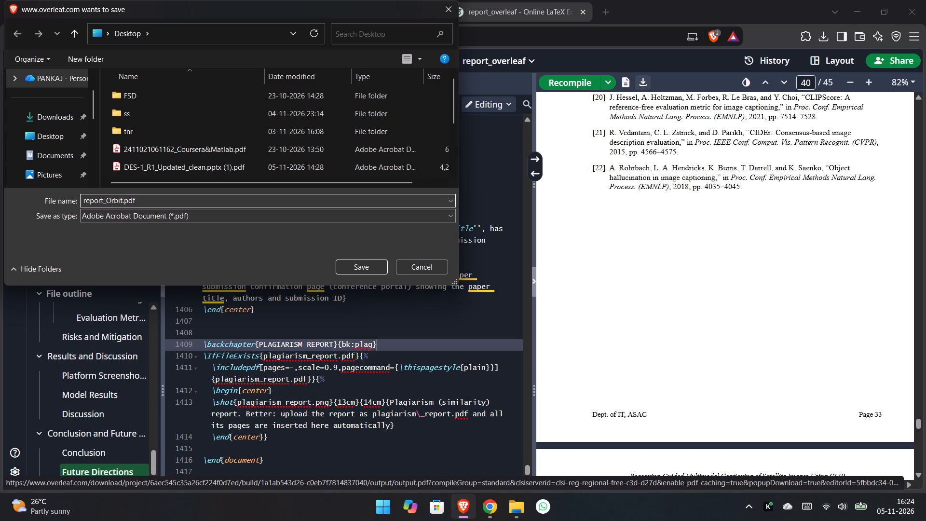
Save the compiled report PDF to the Desktop as report_Orbit.pdf.
{"action": "left_click", "coordinate": [376, 267]}
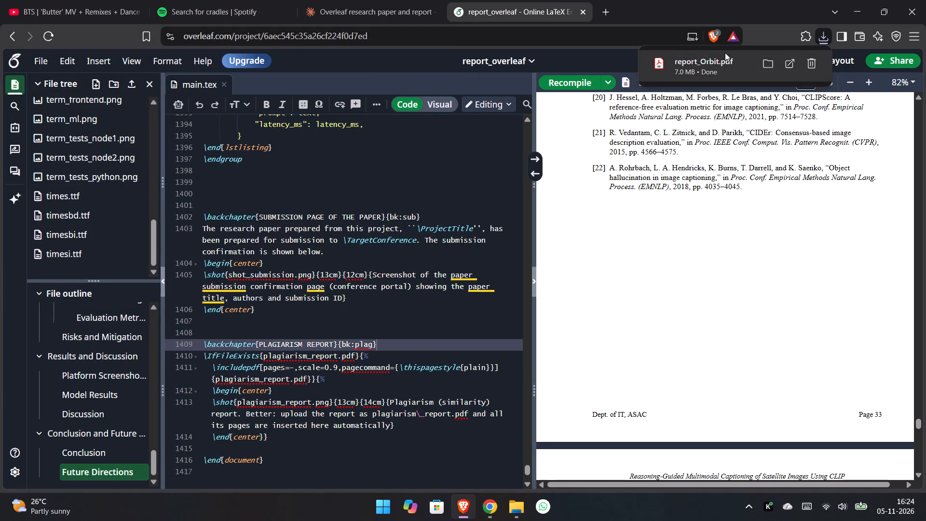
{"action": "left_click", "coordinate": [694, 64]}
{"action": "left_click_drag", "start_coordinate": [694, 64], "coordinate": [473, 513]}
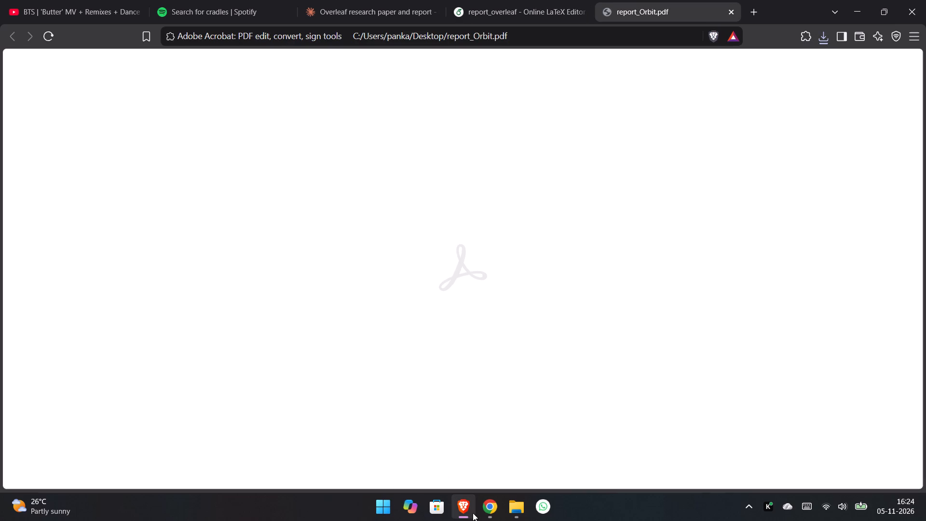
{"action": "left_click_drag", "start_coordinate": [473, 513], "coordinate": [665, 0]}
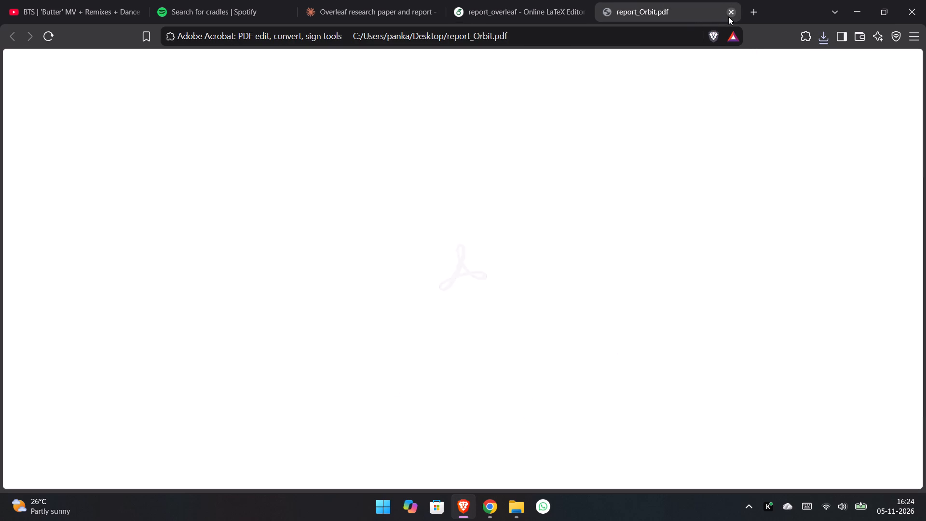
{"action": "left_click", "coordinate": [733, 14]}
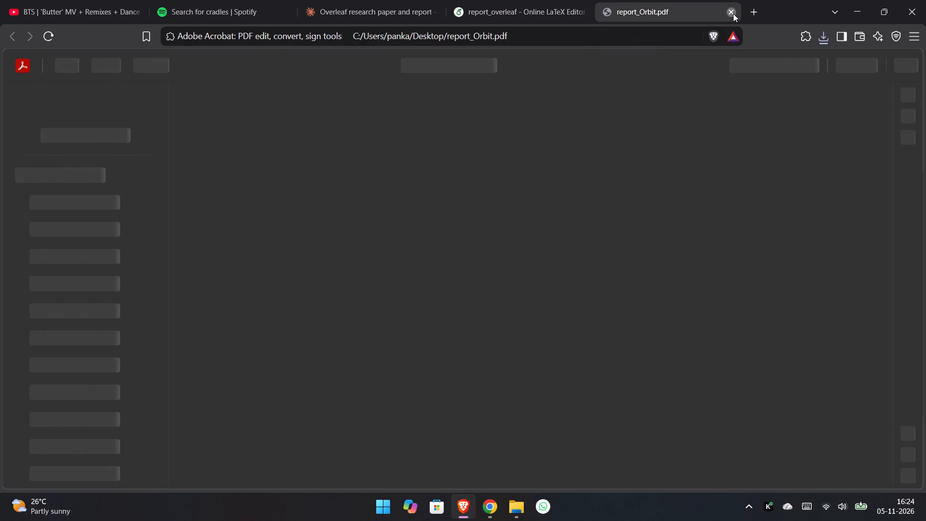
Open the recent download history to reach the downloaded report_Orbit.pdf.
{"action": "left_click", "coordinate": [827, 35]}
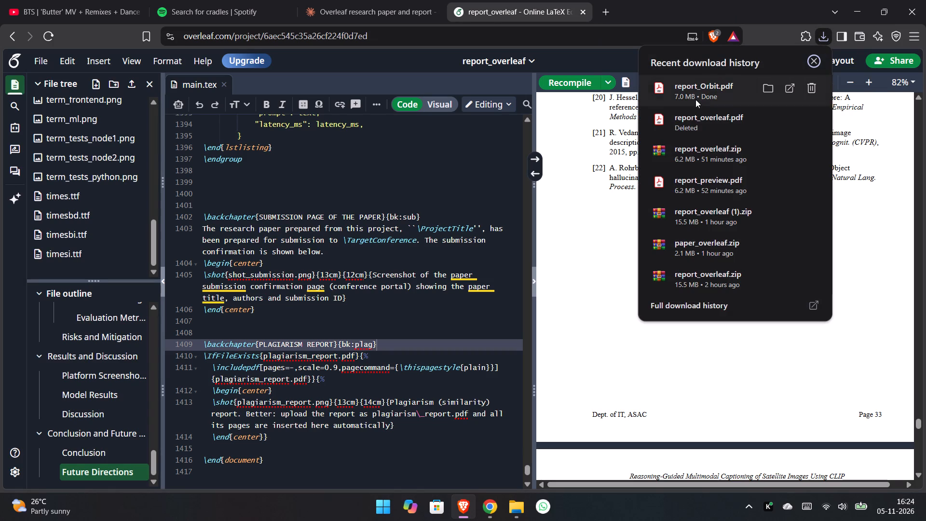
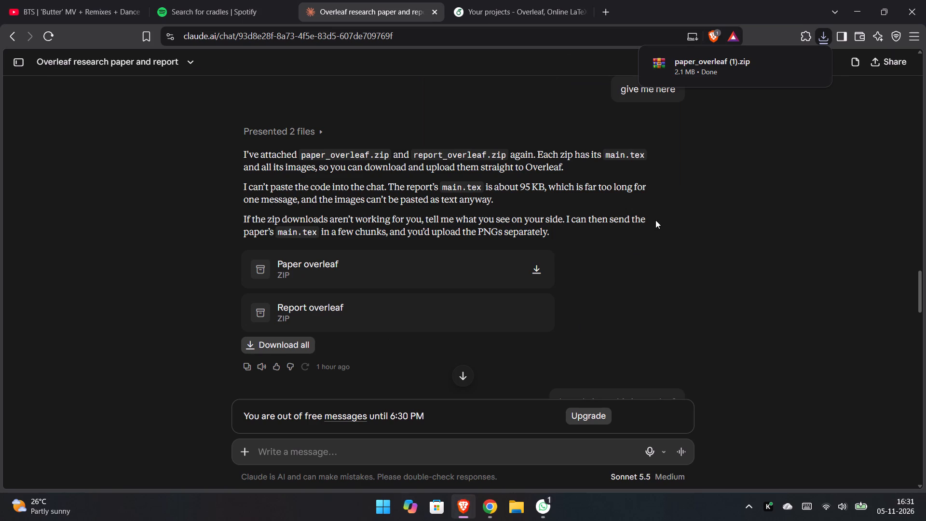
{"action": "left_click", "coordinate": [515, 21]}
{"action": "left_click", "coordinate": [830, 149]}
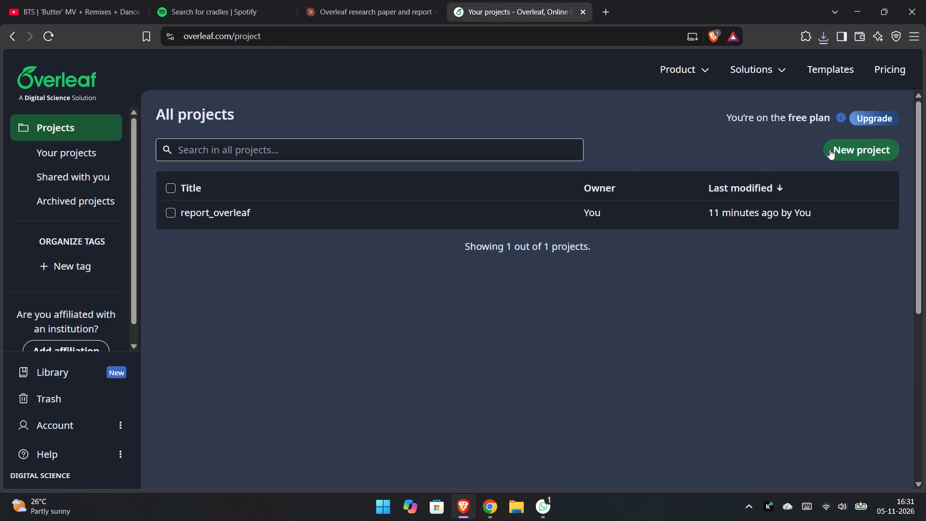
{"action": "left_click", "coordinate": [791, 222]}
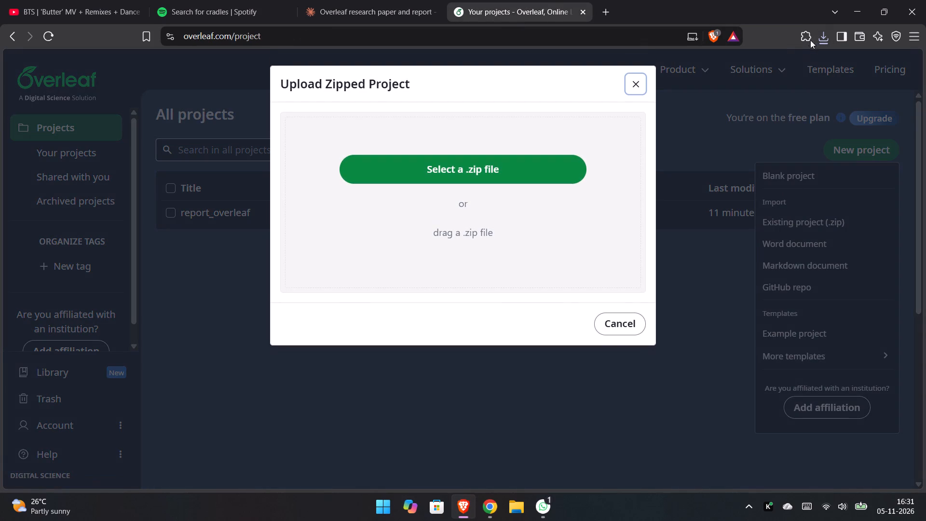
{"action": "left_click", "coordinate": [830, 39]}
{"action": "left_click_drag", "start_coordinate": [720, 91], "coordinate": [498, 172]}
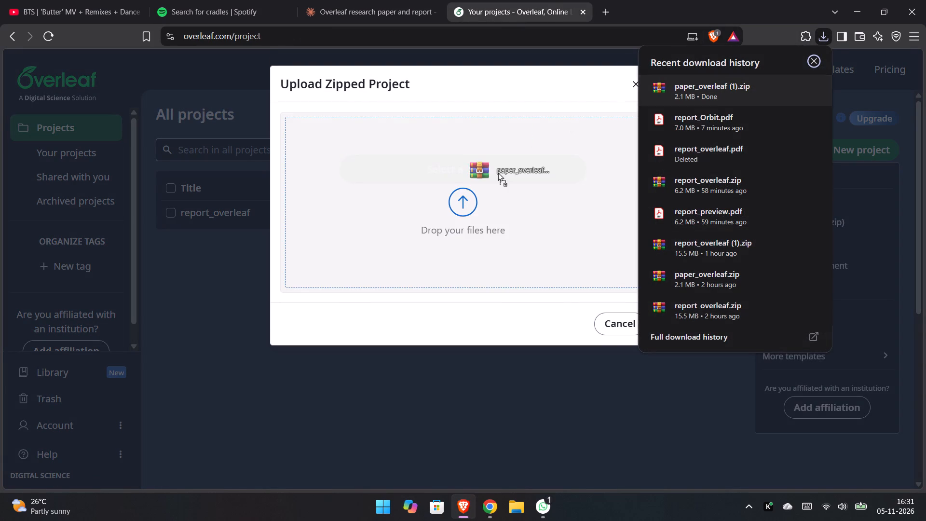
{"action": "left_click_drag", "start_coordinate": [498, 172], "coordinate": [494, 177]}
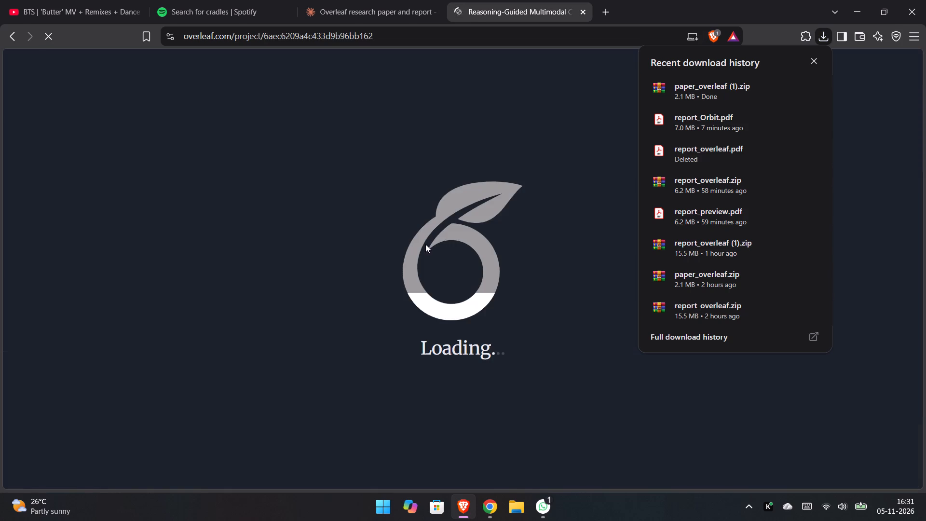
{"action": "left_click", "coordinate": [824, 37]}
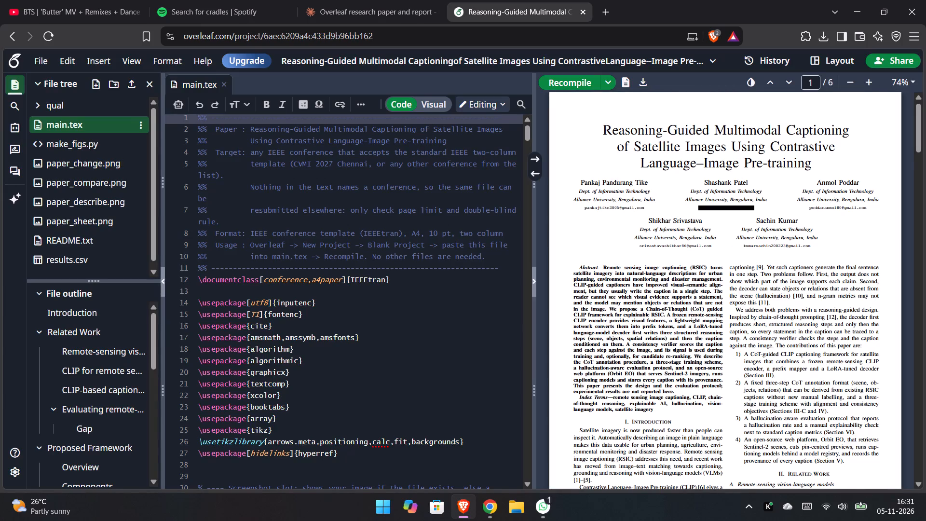
Review the compiled research paper's pages for missing figures and check which image files the project contains.
{"action": "scroll", "coordinate": [727, 307], "scroll_direction": "down", "scroll_amount": 2}
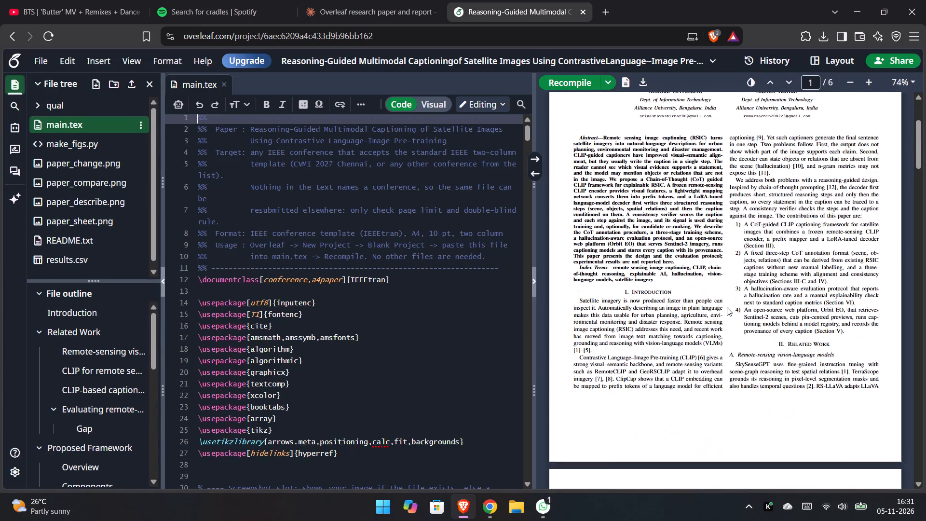
{"action": "scroll", "coordinate": [727, 307], "scroll_direction": "down", "scroll_amount": 6}
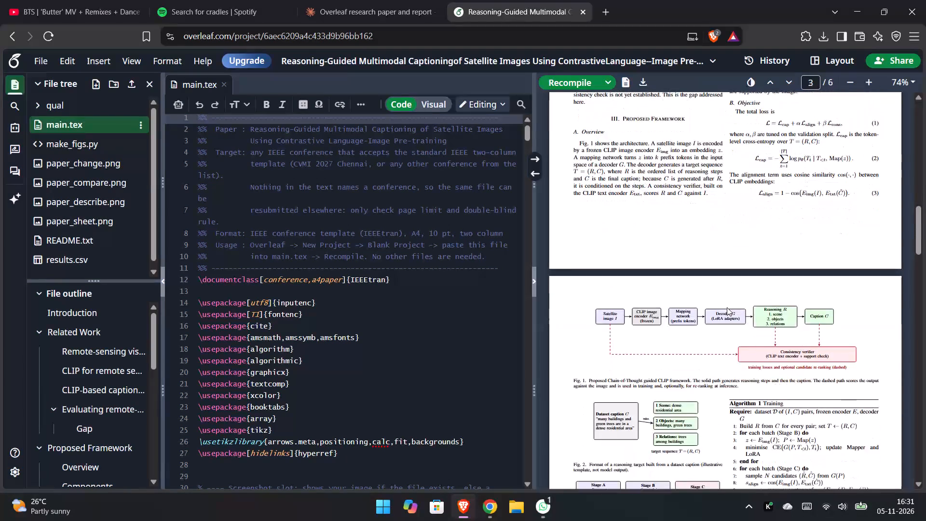
{"action": "scroll", "coordinate": [727, 307], "scroll_direction": "down", "scroll_amount": 9}
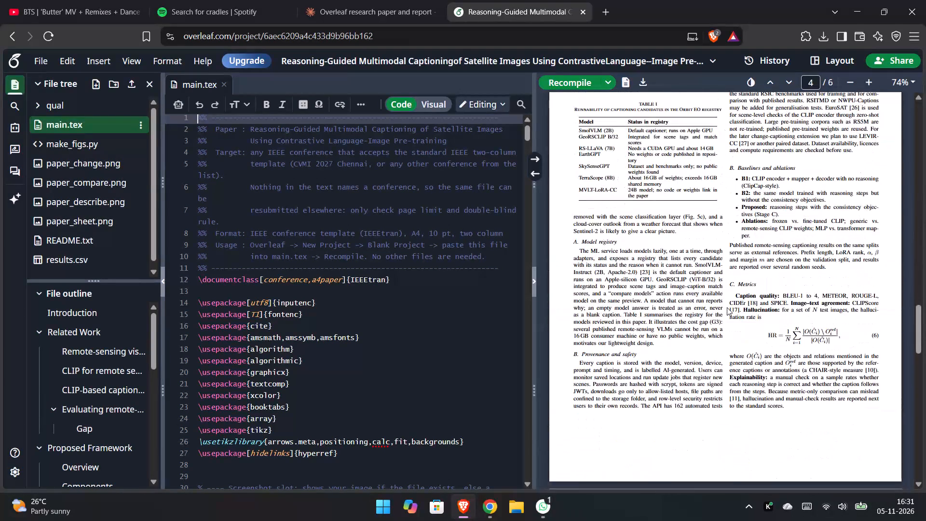
{"action": "scroll", "coordinate": [727, 307], "scroll_direction": "down", "scroll_amount": 4}
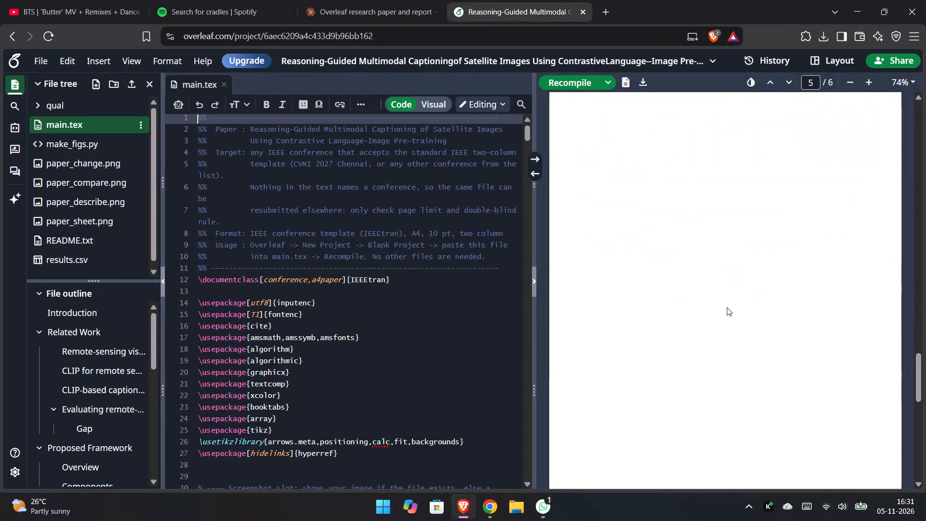
{"action": "scroll", "coordinate": [710, 340], "scroll_direction": "down", "scroll_amount": 1}
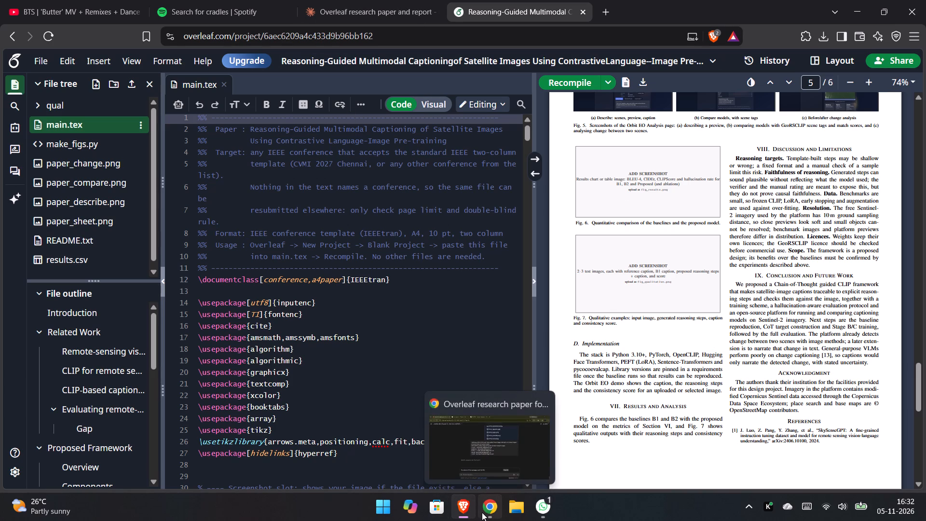
{"action": "scroll", "coordinate": [726, 380], "scroll_direction": "down", "scroll_amount": 1}
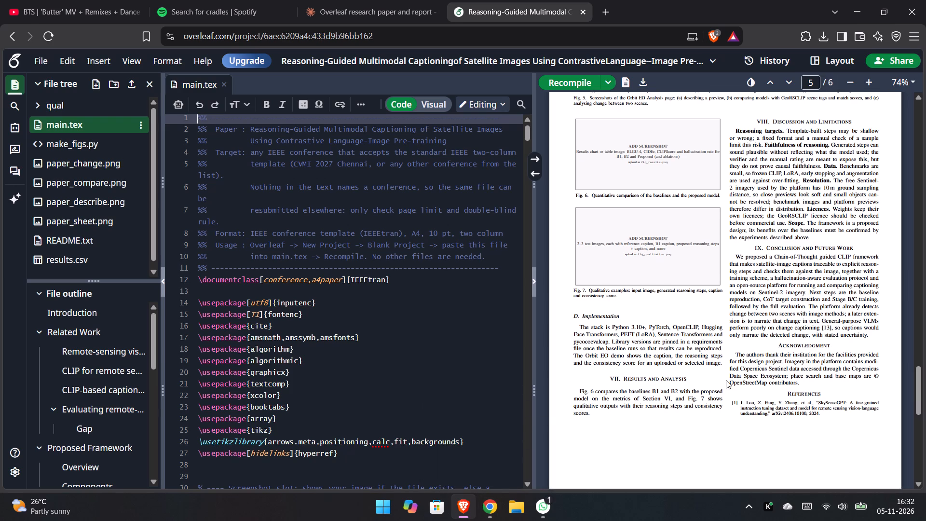
{"action": "scroll", "coordinate": [726, 380], "scroll_direction": "down", "scroll_amount": 6}
{"action": "scroll", "coordinate": [726, 380], "scroll_direction": "up", "scroll_amount": 5}
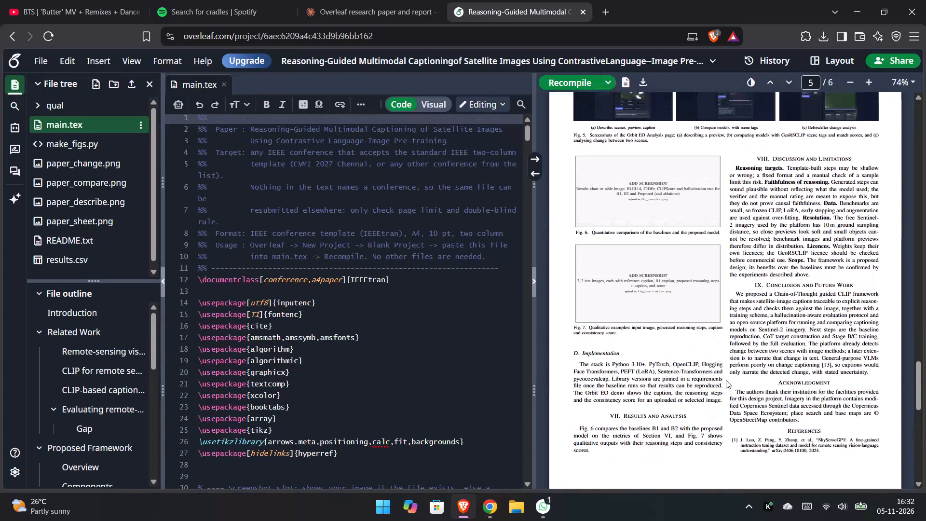
{"action": "scroll", "coordinate": [726, 380], "scroll_direction": "up", "scroll_amount": 1}
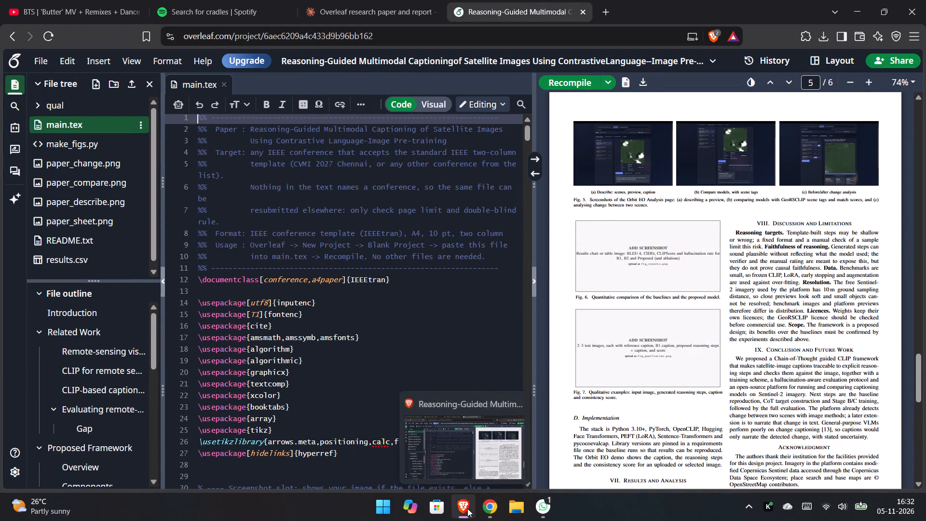
{"action": "scroll", "coordinate": [96, 233], "scroll_direction": "down", "scroll_amount": 5}
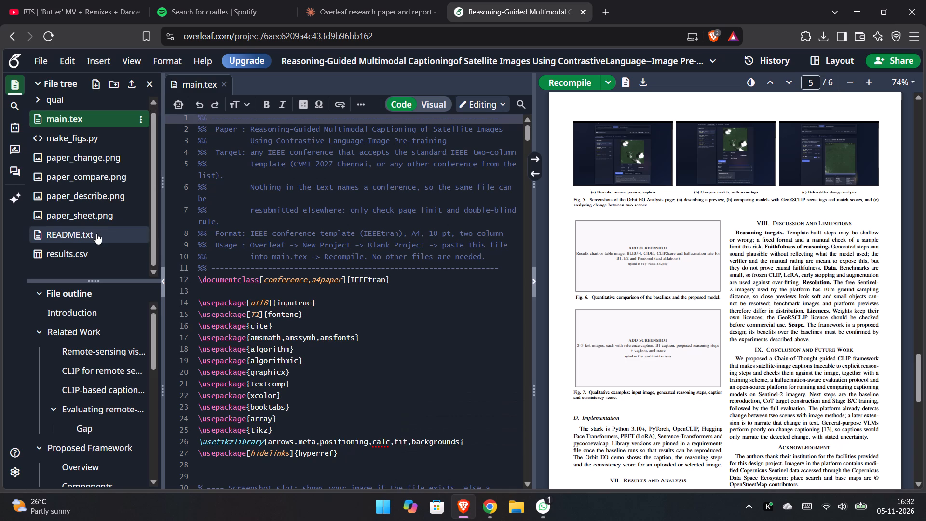
{"action": "scroll", "coordinate": [96, 233], "scroll_direction": "up", "scroll_amount": 5}
Open the report_overleaf project in a new browser tab.
{"action": "left_click", "coordinate": [602, 9]}
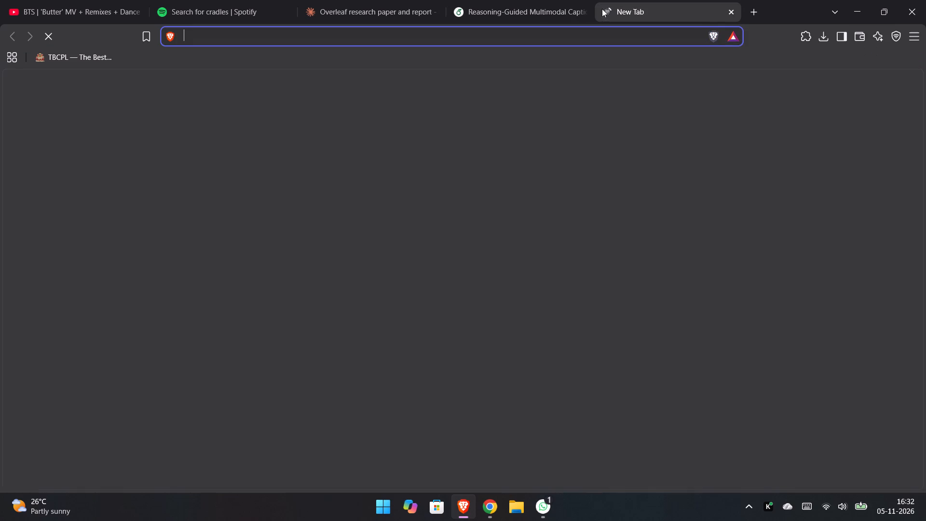
{"action": "type", "text": "ove"}
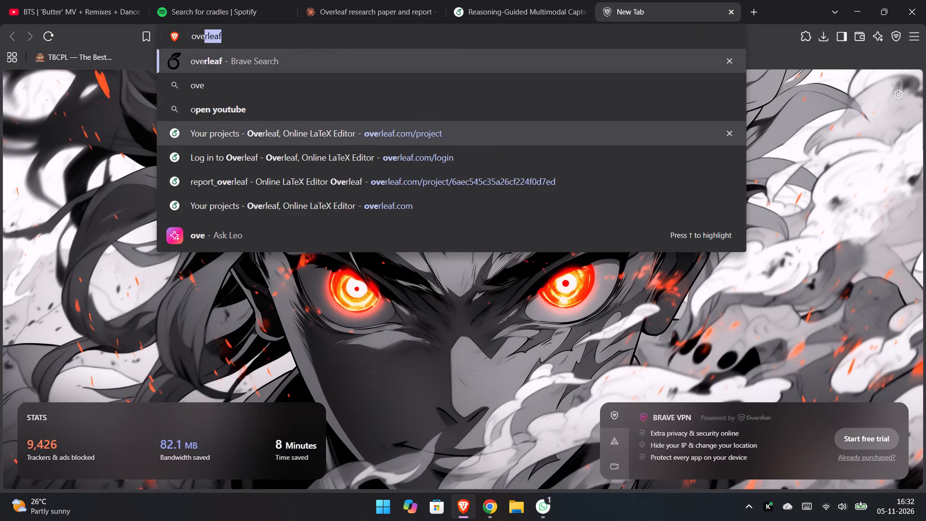
{"action": "key", "text": "Down"}
{"action": "key", "text": "Down"}
{"action": "key", "text": "Down"}
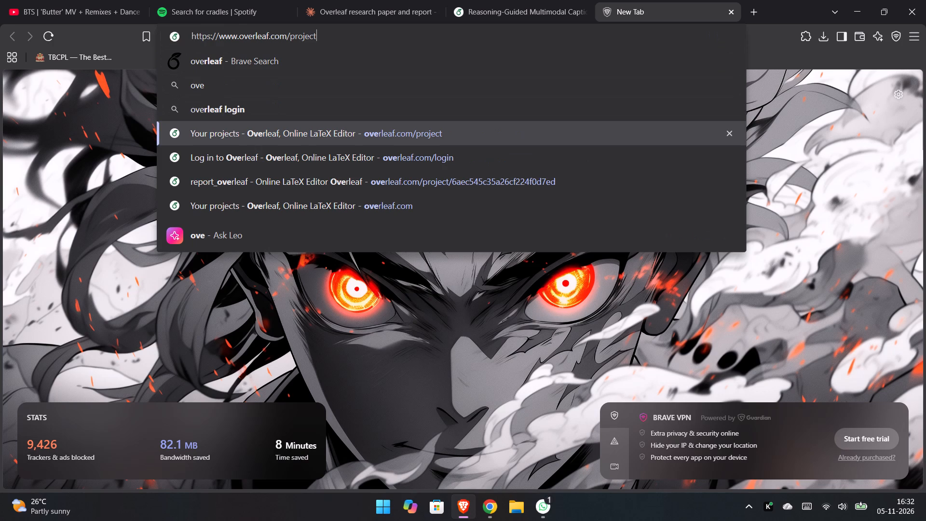
{"action": "key", "text": "Down"}
{"action": "key", "text": "Down"}
{"action": "key", "text": "Return"}
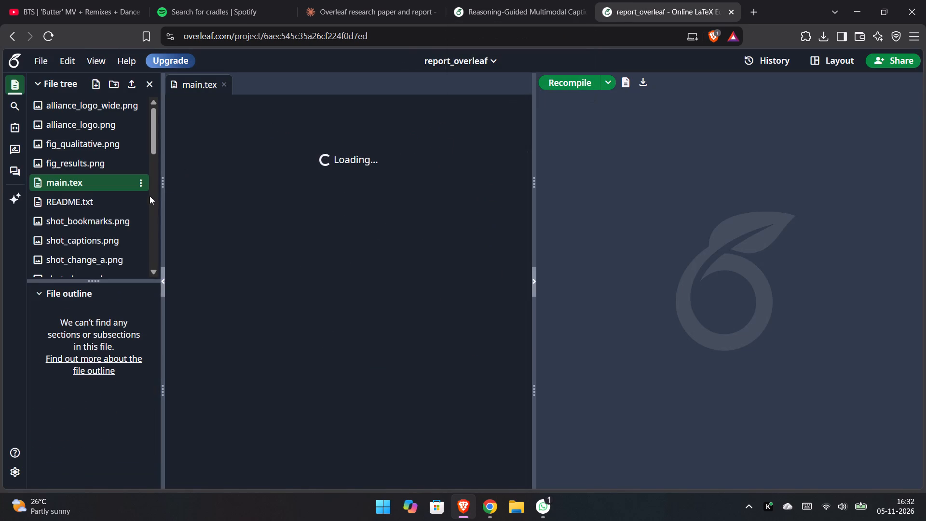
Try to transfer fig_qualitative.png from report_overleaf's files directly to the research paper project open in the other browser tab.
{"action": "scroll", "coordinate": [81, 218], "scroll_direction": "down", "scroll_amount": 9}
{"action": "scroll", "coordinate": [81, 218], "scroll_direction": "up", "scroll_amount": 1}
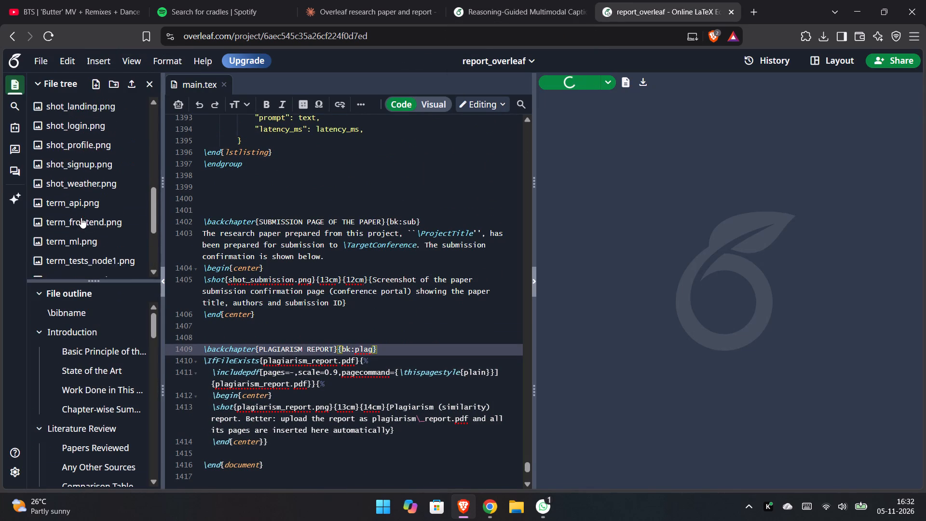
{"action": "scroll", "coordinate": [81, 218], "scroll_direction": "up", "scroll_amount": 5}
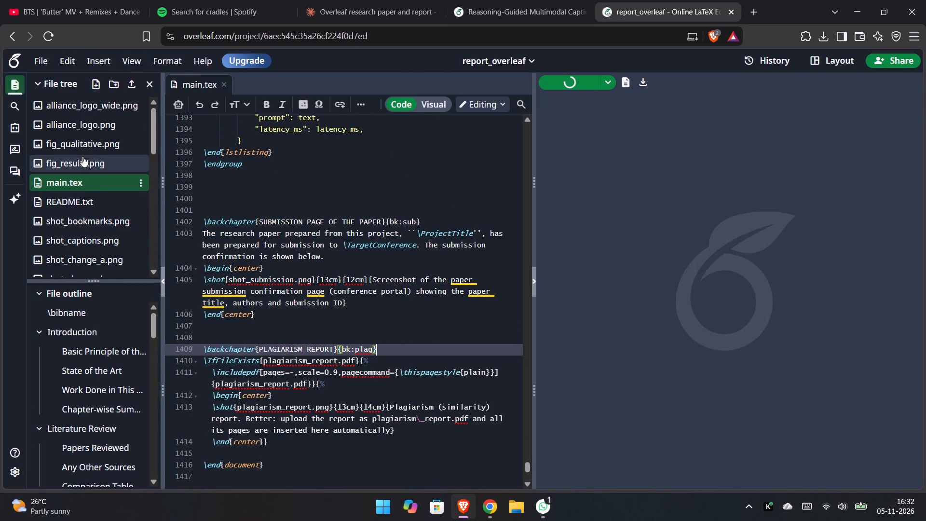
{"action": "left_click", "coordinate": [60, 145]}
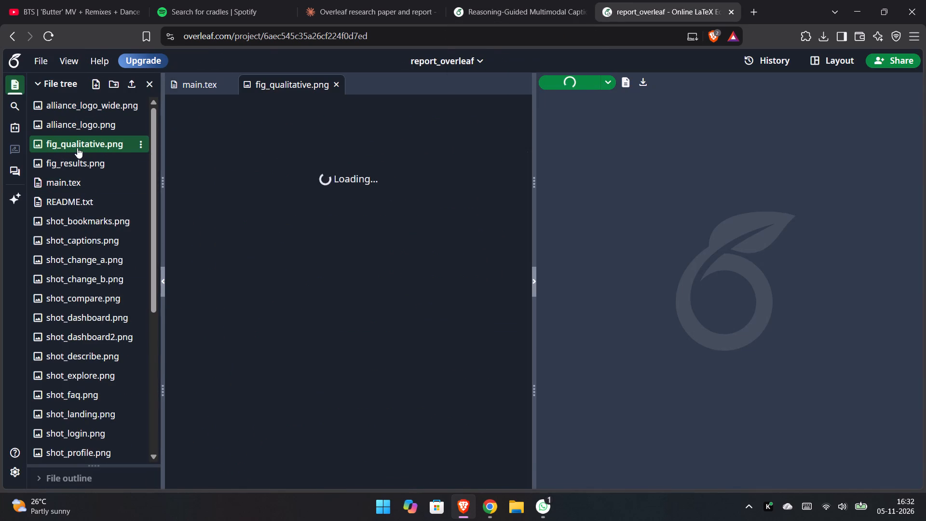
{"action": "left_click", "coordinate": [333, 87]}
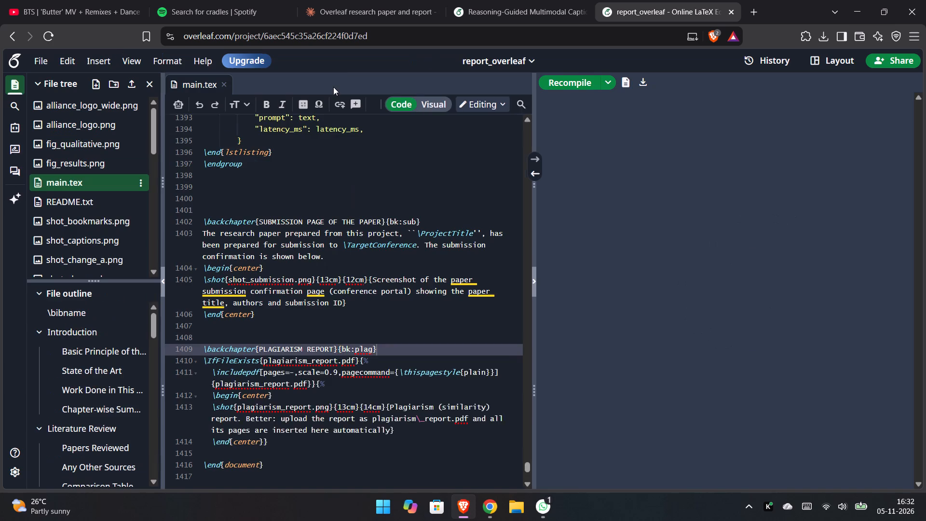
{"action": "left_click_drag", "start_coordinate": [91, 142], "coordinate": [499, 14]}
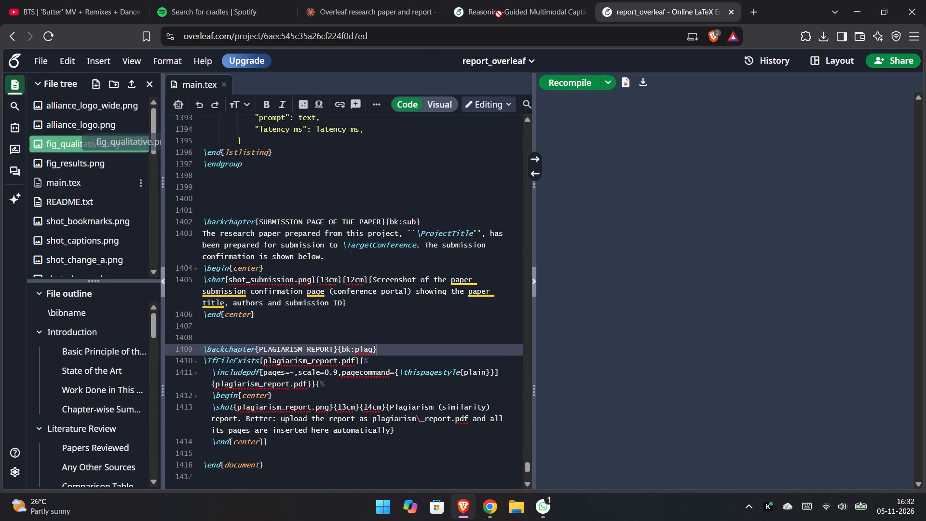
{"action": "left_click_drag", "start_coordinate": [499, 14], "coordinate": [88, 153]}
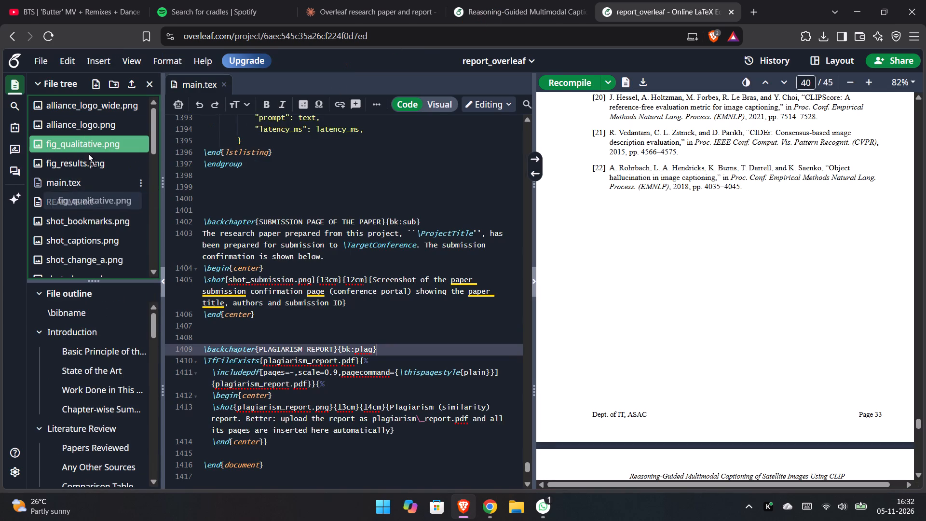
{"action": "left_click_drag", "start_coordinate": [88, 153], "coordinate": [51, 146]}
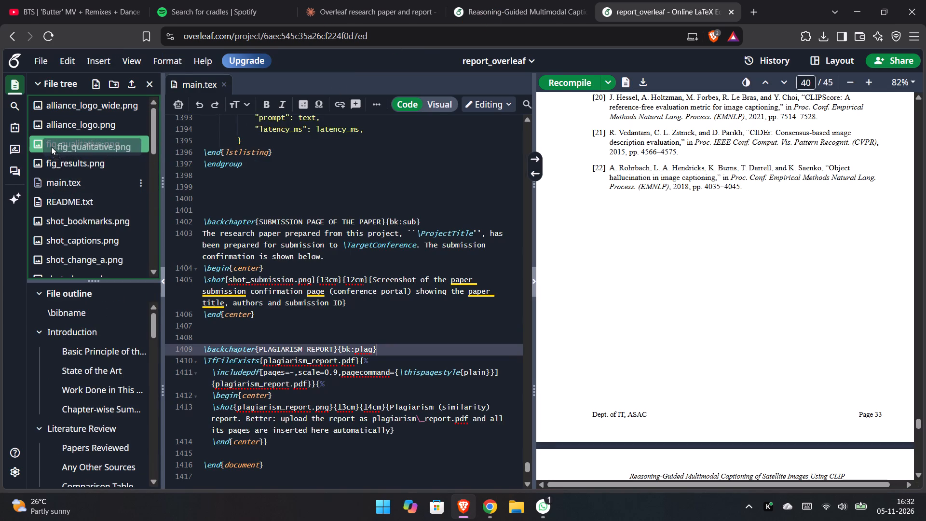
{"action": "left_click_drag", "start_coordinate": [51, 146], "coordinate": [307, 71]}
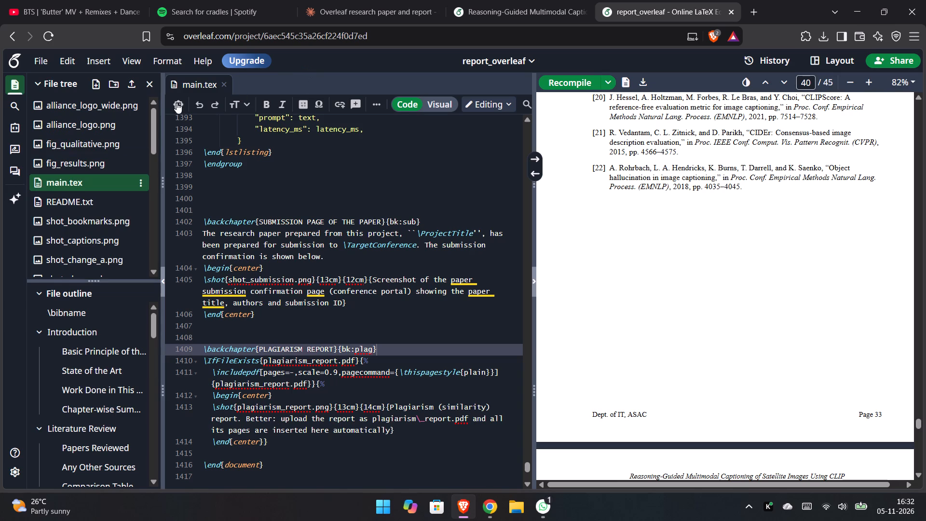
Download fig_qualitative.png and fig_results.png from report_overleaf to the Desktop, then close both image previews.
{"action": "right_click", "coordinate": [75, 150]}
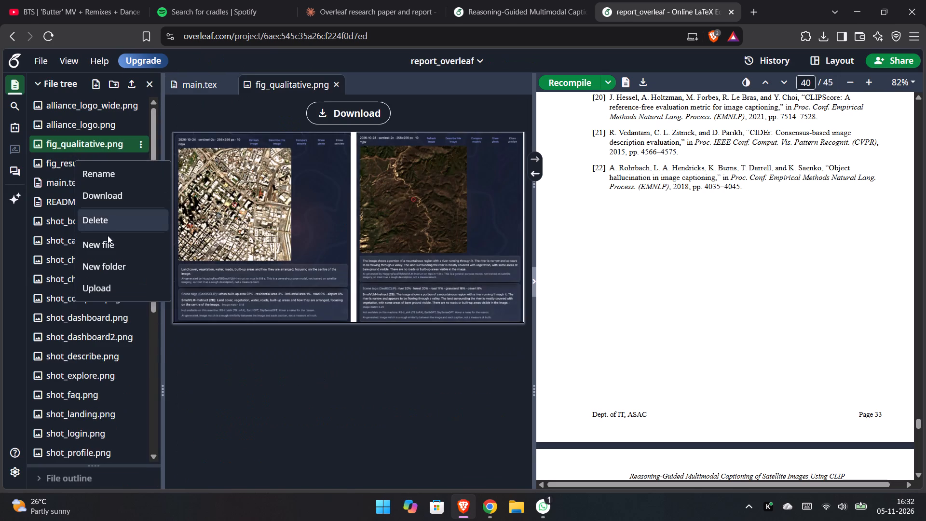
{"action": "left_click", "coordinate": [112, 201]}
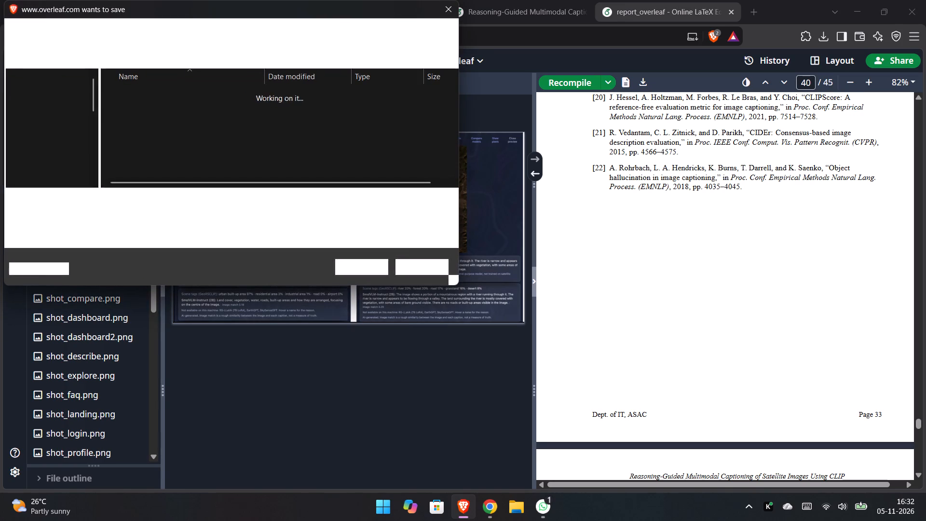
{"action": "left_click", "coordinate": [350, 267]}
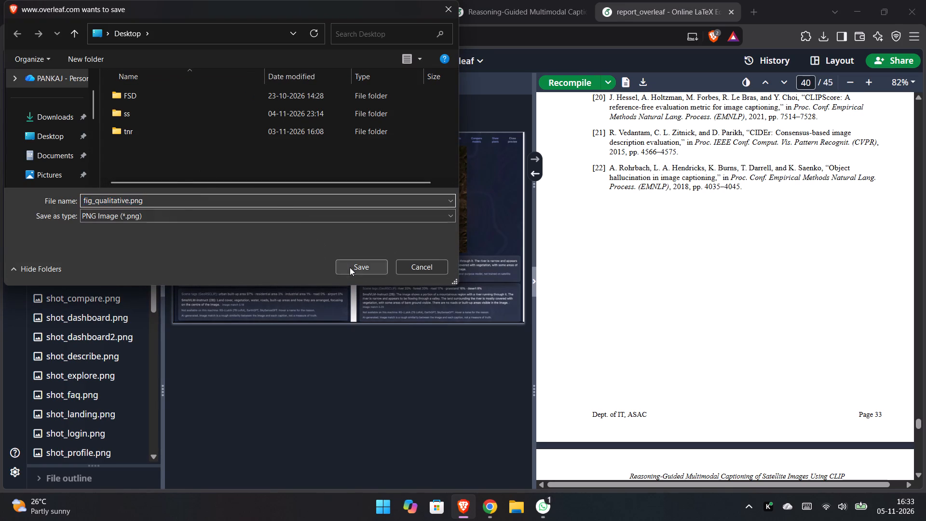
{"action": "right_click", "coordinate": [86, 167]}
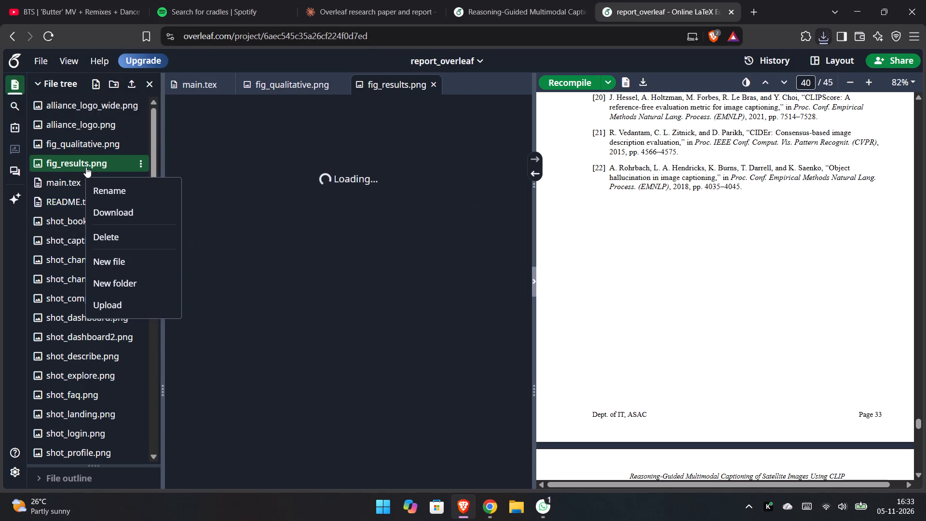
{"action": "left_click", "coordinate": [110, 219]}
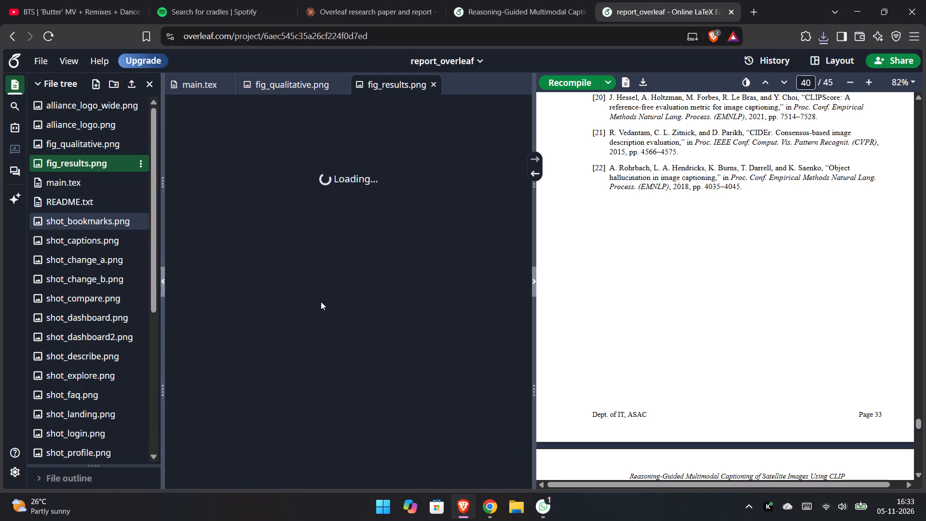
{"action": "left_click", "coordinate": [369, 265]}
{"action": "left_click", "coordinate": [337, 84]}
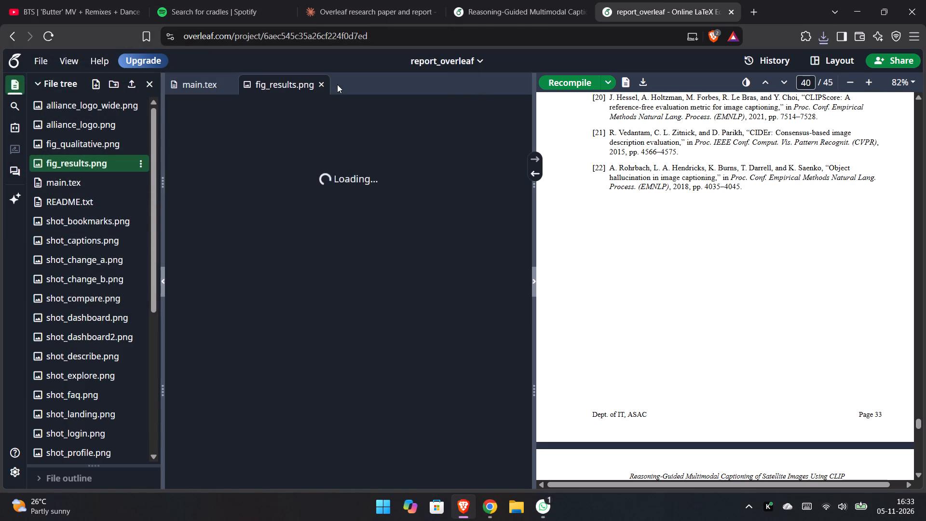
{"action": "left_click", "coordinate": [317, 84]}
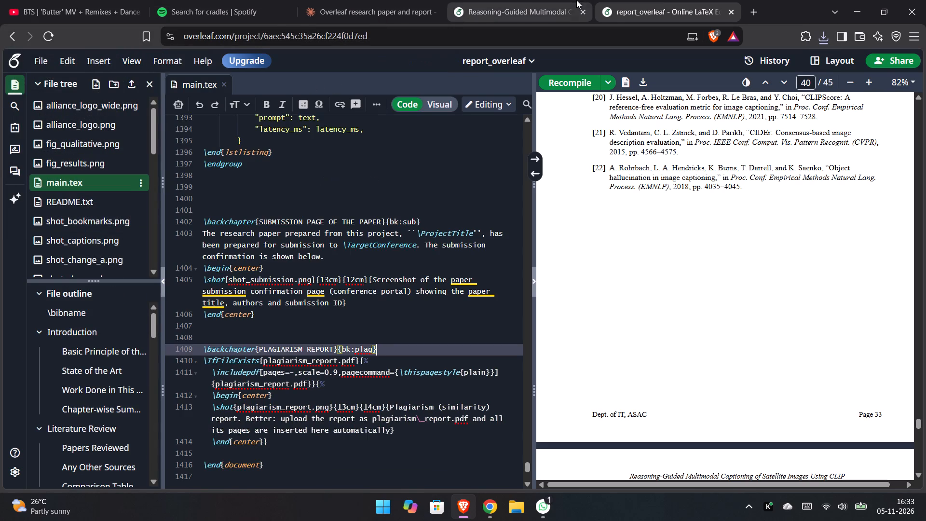
Upload the downloaded fig_results.png to the research paper project's file tree.
{"action": "left_click", "coordinate": [539, 0]}
{"action": "left_click", "coordinate": [828, 31]}
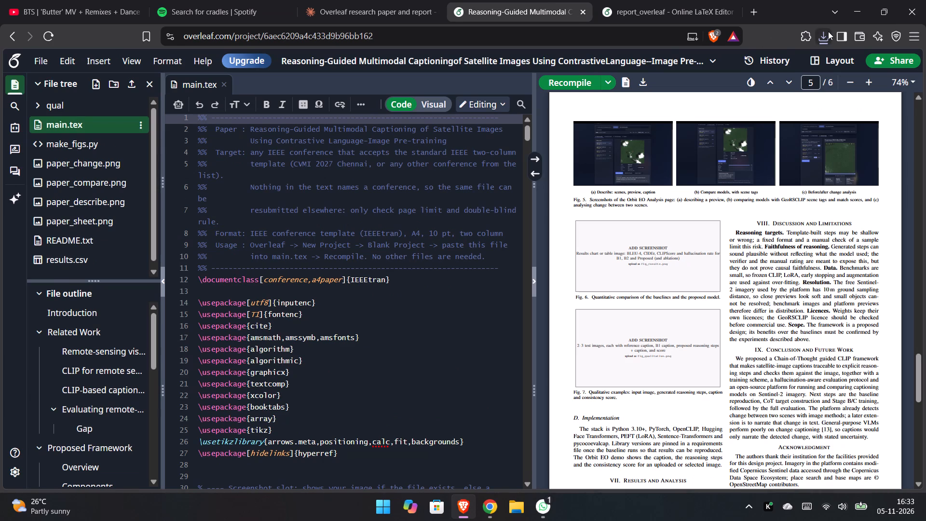
{"action": "left_click_drag", "start_coordinate": [692, 86], "coordinate": [105, 187]}
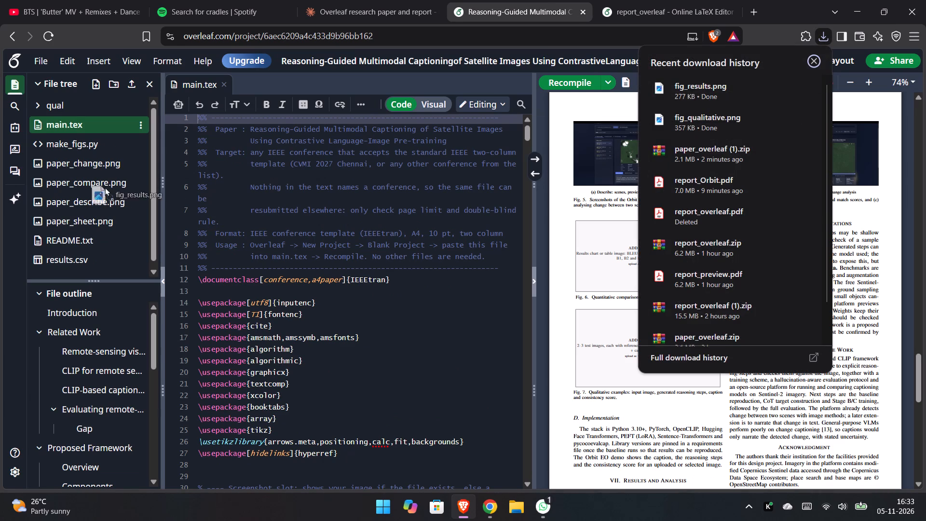
{"action": "left_click_drag", "start_coordinate": [105, 187], "coordinate": [94, 173]}
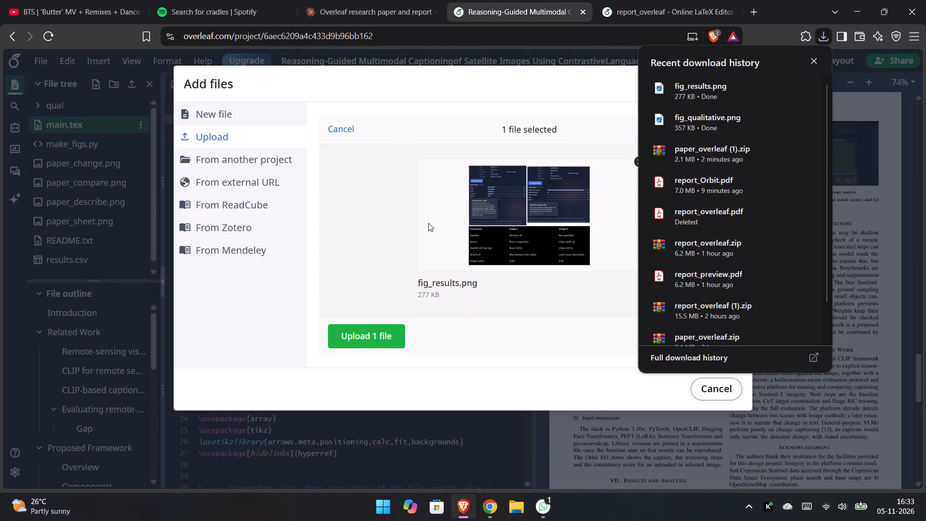
{"action": "left_click", "coordinate": [350, 339]}
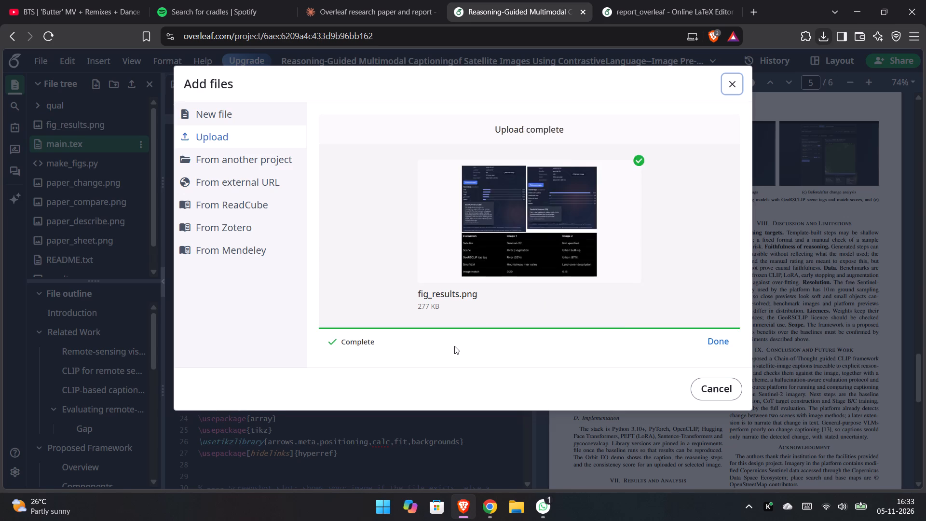
Upload the downloaded fig_qualitative.png to the research paper project, outside the qual folder.
{"action": "left_click", "coordinate": [41, 105]}
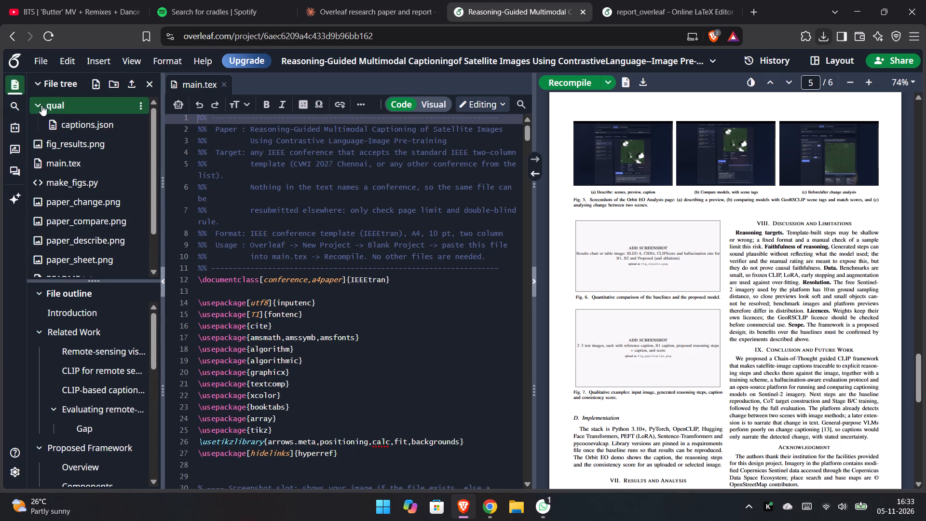
{"action": "left_click", "coordinate": [39, 105]}
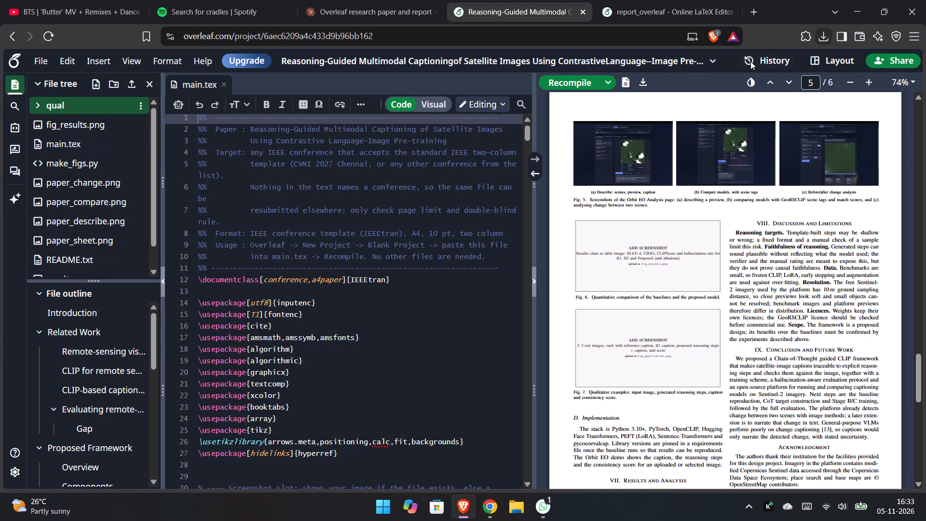
{"action": "left_click", "coordinate": [813, 41]}
{"action": "left_click", "coordinate": [820, 41]}
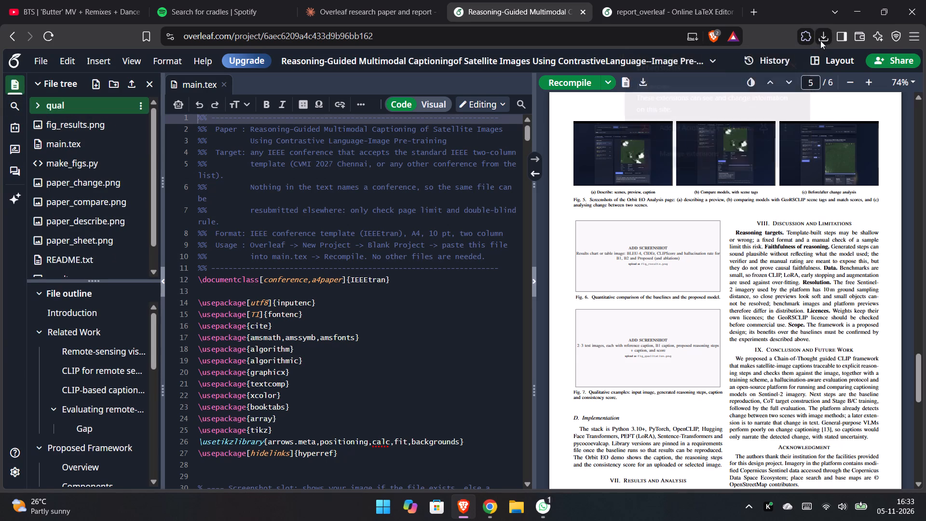
{"action": "left_click_drag", "start_coordinate": [683, 113], "coordinate": [308, 167]}
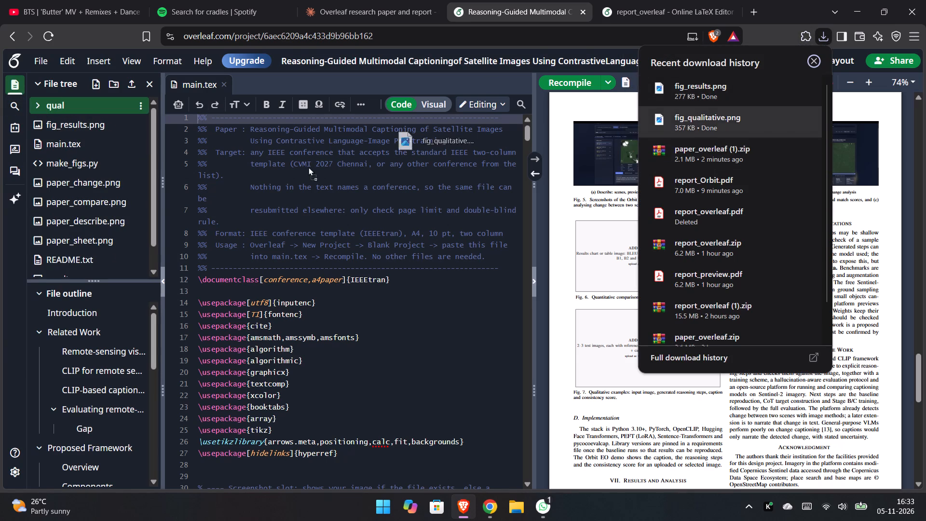
{"action": "left_click_drag", "start_coordinate": [308, 167], "coordinate": [90, 180]}
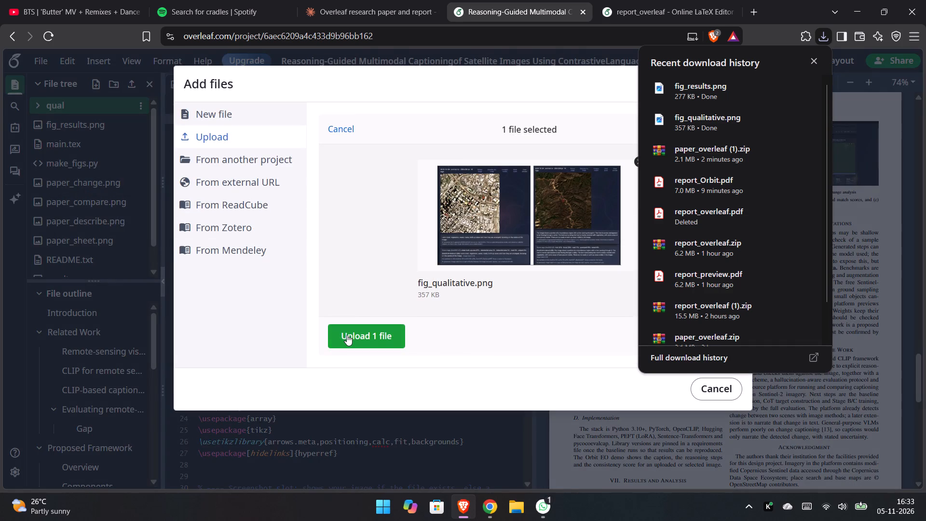
{"action": "left_click", "coordinate": [347, 335]}
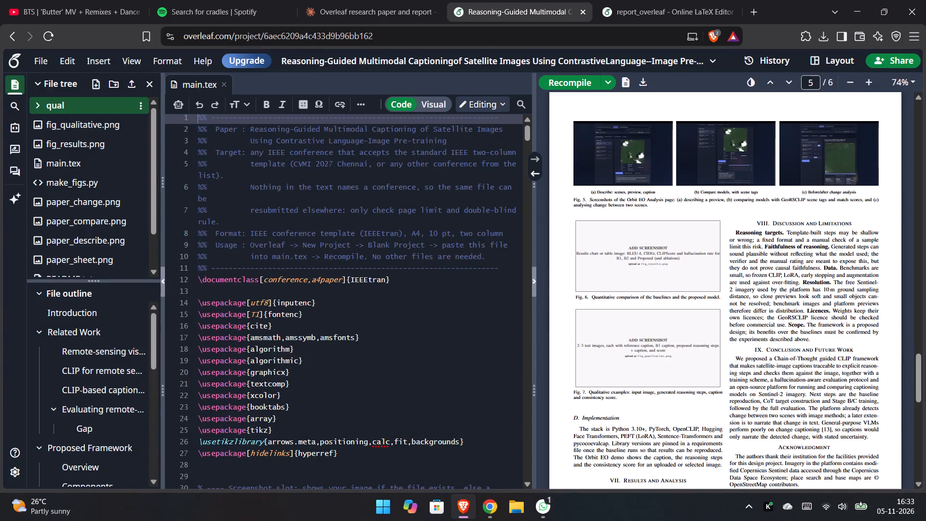
Recompile the research paper with the uploaded figure images.
{"action": "scroll", "coordinate": [766, 253], "scroll_direction": "up", "scroll_amount": 18}
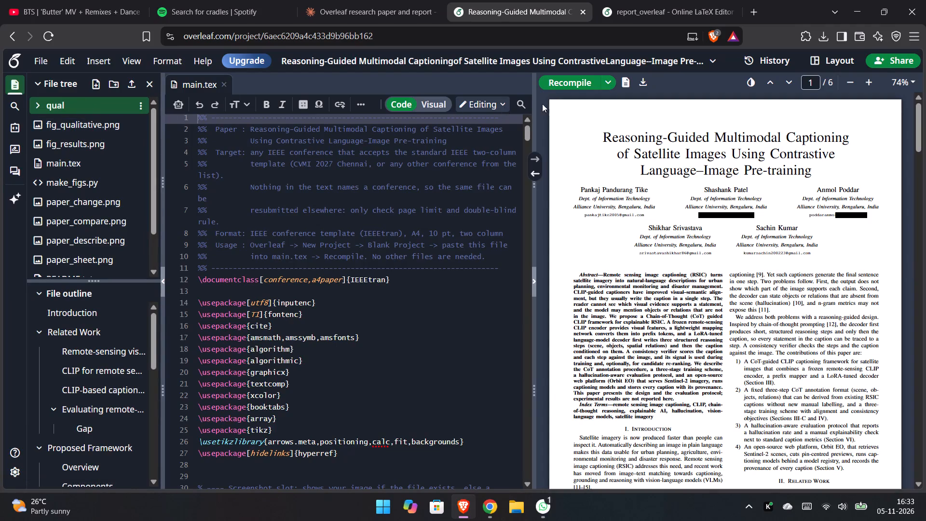
{"action": "left_click", "coordinate": [563, 82]}
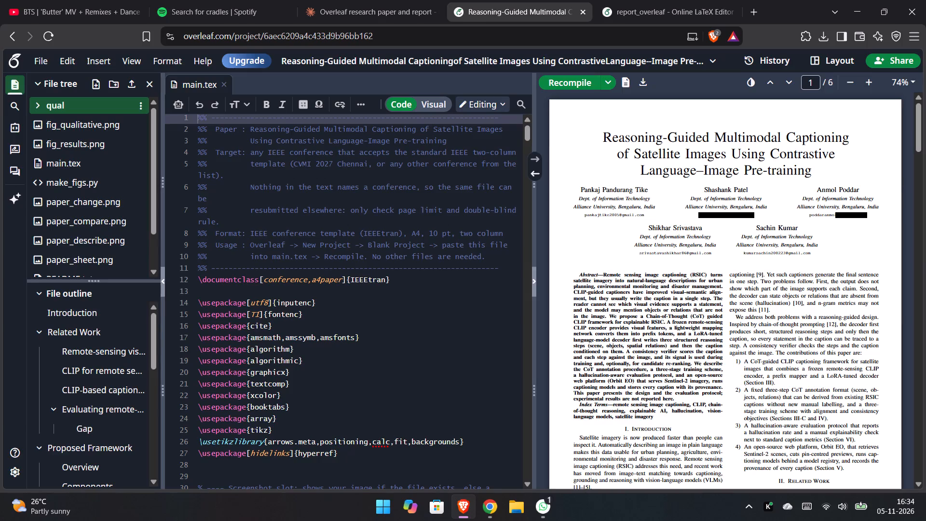
Review all pages of the recompiled paper, checking the results and qualitative example figures on page 5.
{"action": "scroll", "coordinate": [707, 287], "scroll_direction": "down", "scroll_amount": 11}
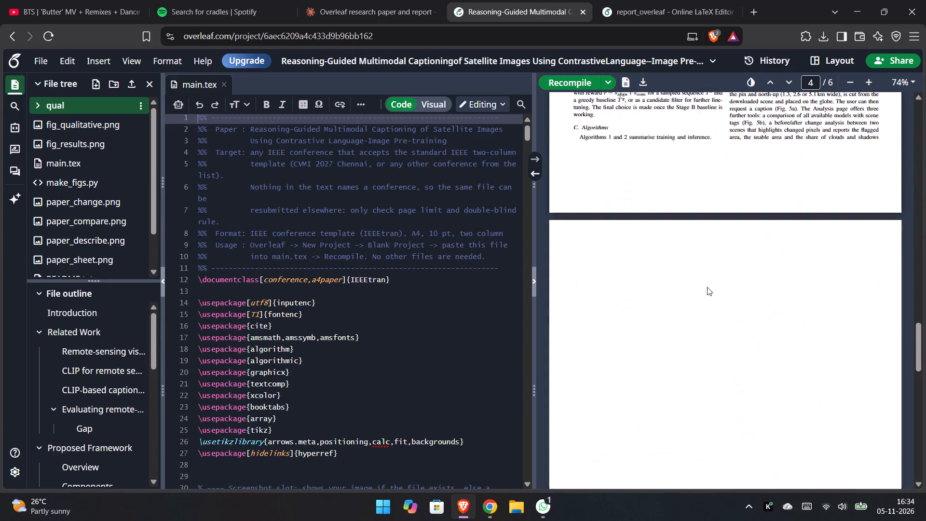
{"action": "scroll", "coordinate": [707, 287], "scroll_direction": "up", "scroll_amount": 4}
{"action": "scroll", "coordinate": [707, 287], "scroll_direction": "down", "scroll_amount": 5}
{"action": "scroll", "coordinate": [707, 287], "scroll_direction": "up", "scroll_amount": 5}
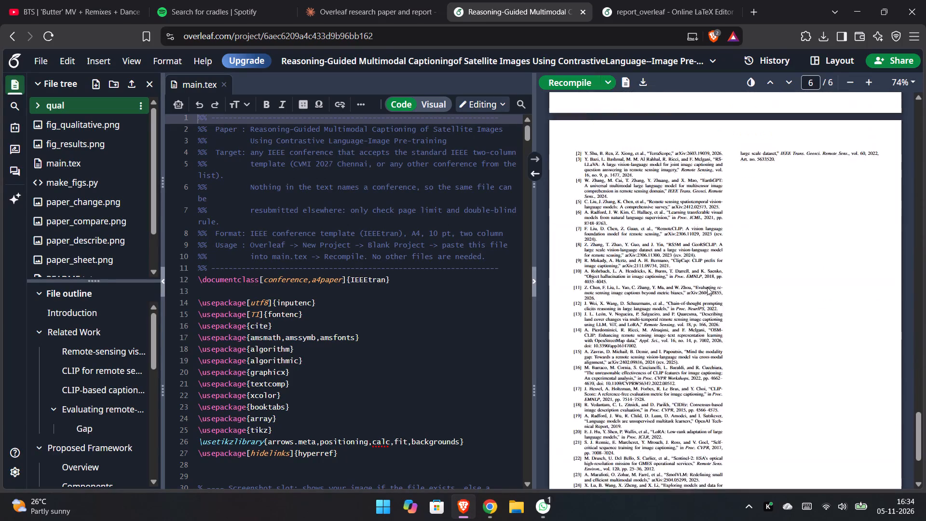
{"action": "scroll", "coordinate": [707, 287], "scroll_direction": "up", "scroll_amount": 1}
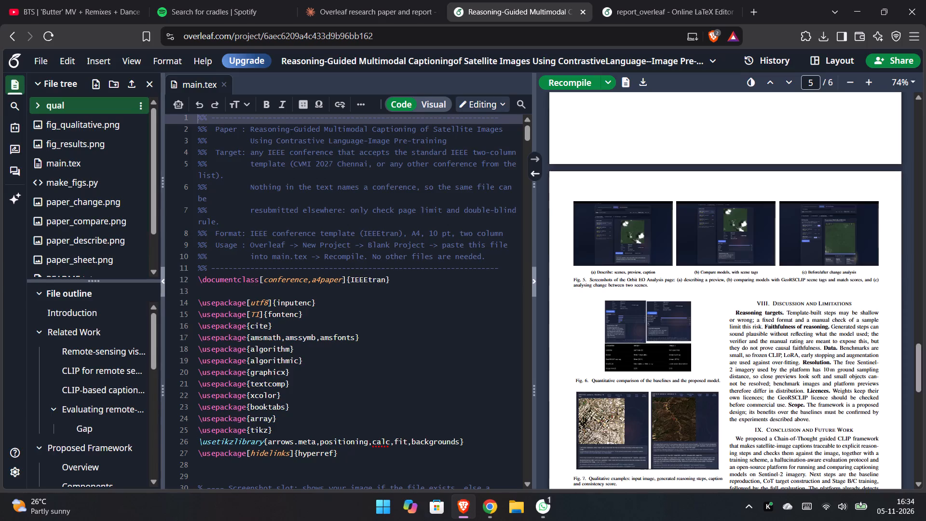
{"action": "scroll", "coordinate": [750, 363], "scroll_direction": "up", "scroll_amount": 1}
{"action": "scroll", "coordinate": [750, 363], "scroll_direction": "down", "scroll_amount": 2}
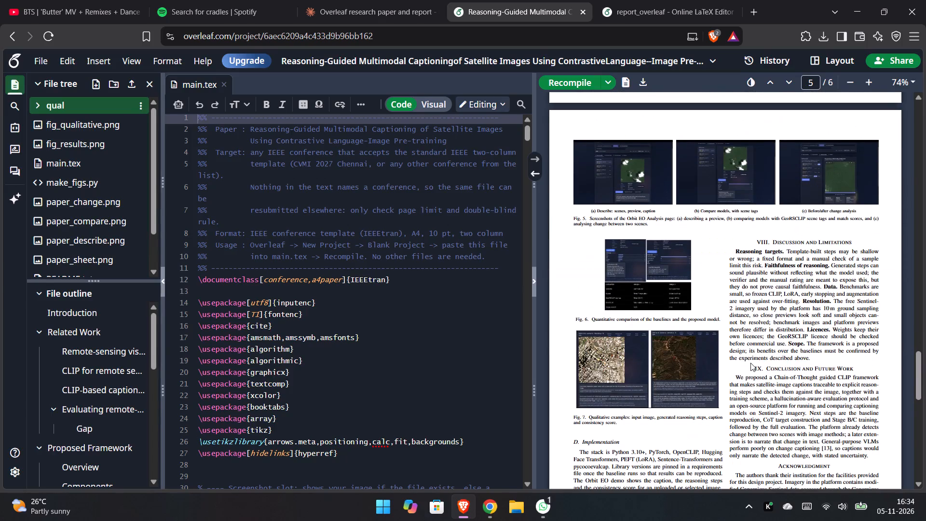
{"action": "scroll", "coordinate": [750, 363], "scroll_direction": "up", "scroll_amount": 9}
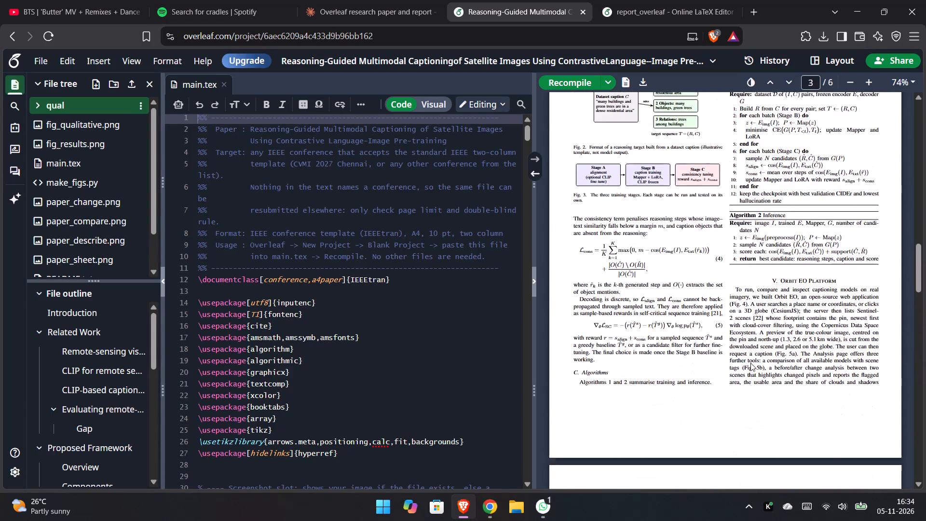
{"action": "scroll", "coordinate": [750, 363], "scroll_direction": "up", "scroll_amount": 9}
{"action": "scroll", "coordinate": [750, 363], "scroll_direction": "down", "scroll_amount": 1}
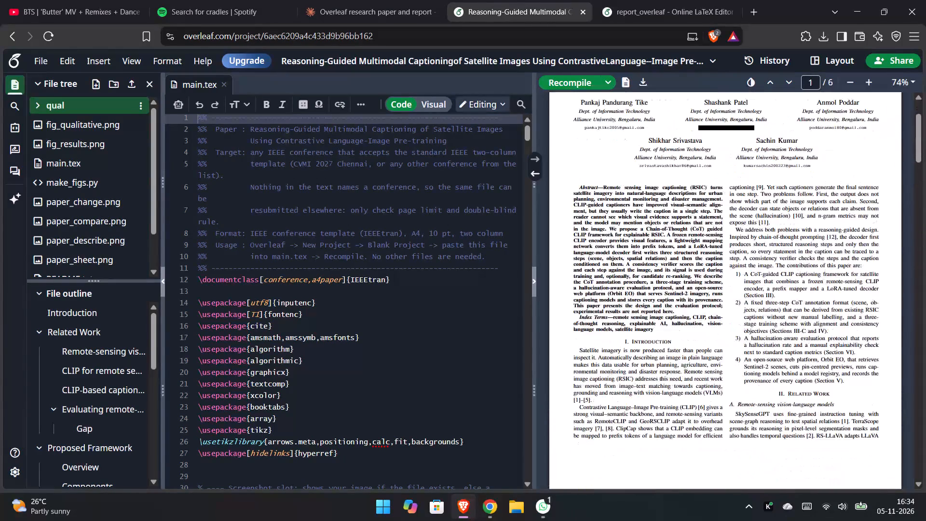
{"action": "scroll", "coordinate": [750, 363], "scroll_direction": "down", "scroll_amount": 18}
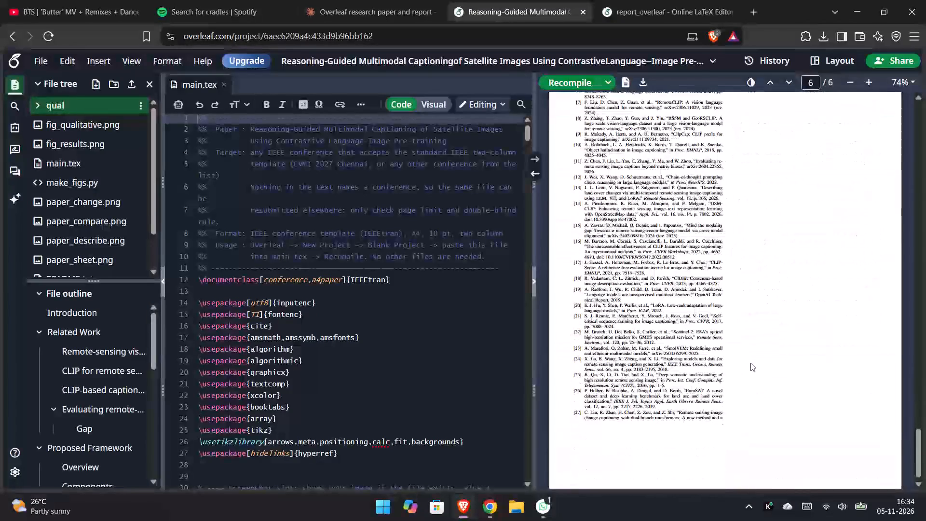
{"action": "scroll", "coordinate": [750, 363], "scroll_direction": "up", "scroll_amount": 18}
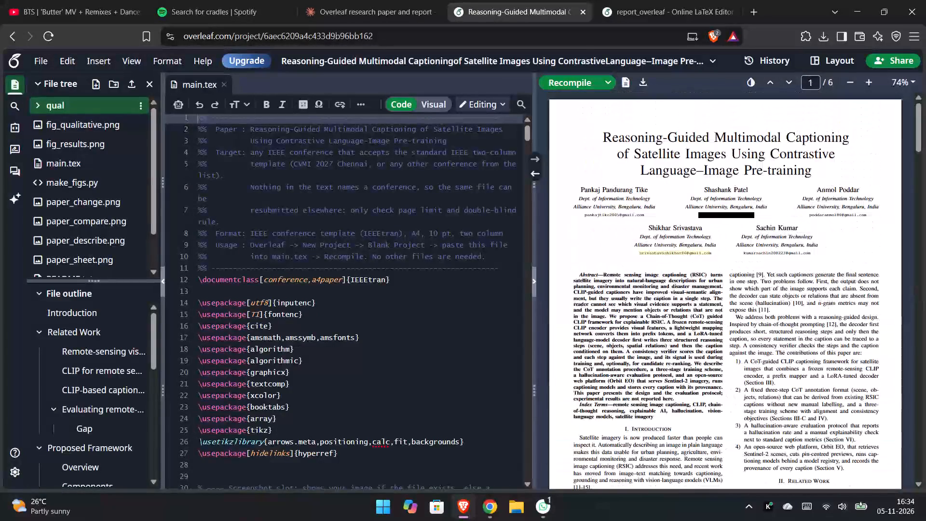
Download the compiled paper PDF to the Desktop as paper_Orbit.pdf, basing the name on the existing report_Orbit.pdf.
{"action": "left_click", "coordinate": [644, 83]}
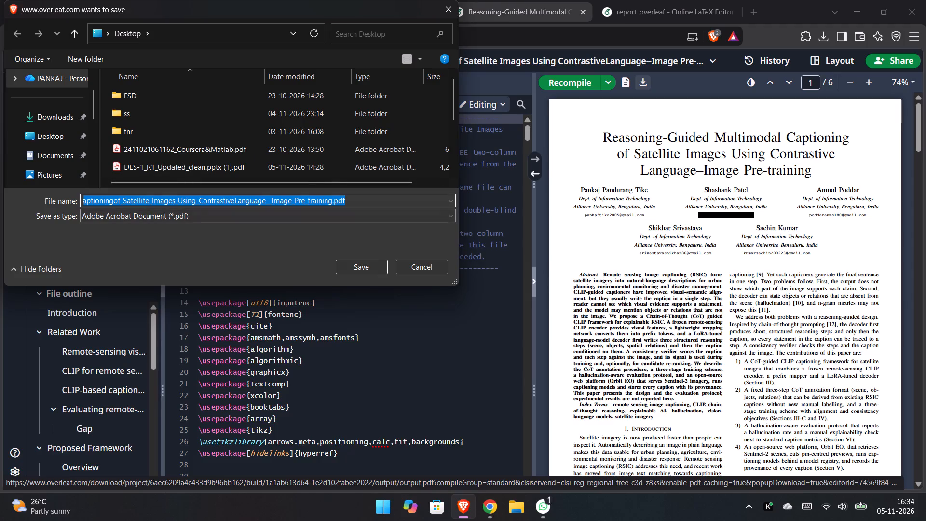
{"action": "scroll", "coordinate": [255, 151], "scroll_direction": "down", "scroll_amount": 4}
{"action": "left_click", "coordinate": [201, 171]}
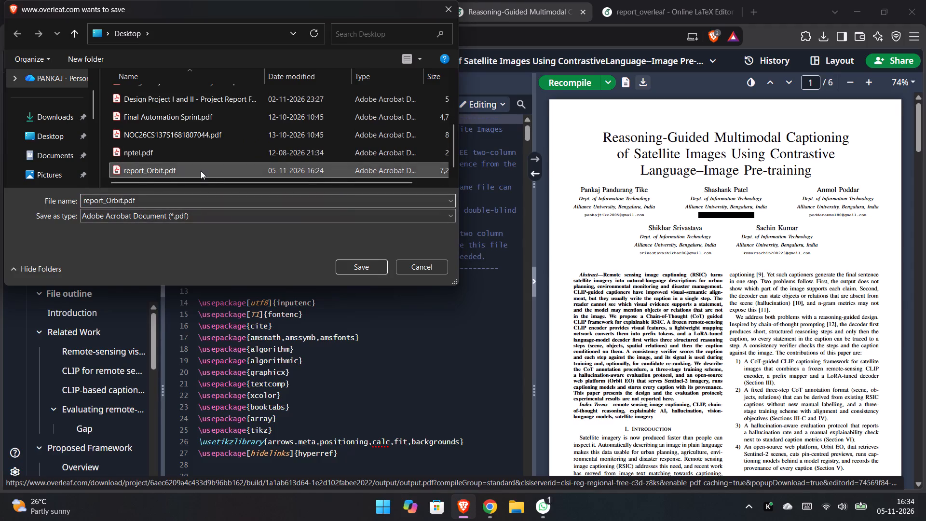
{"action": "left_click", "coordinate": [102, 201]}
{"action": "left_click", "coordinate": [102, 201]}
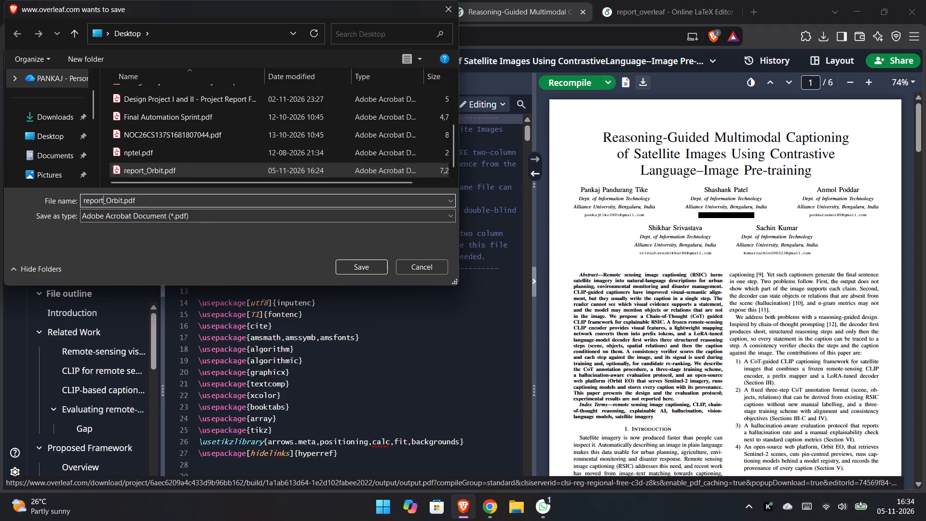
{"action": "key", "text": "BackSpace"}
{"action": "key", "text": "BackSpace"}
{"action": "key", "text": "BackSpace"}
{"action": "key", "text": "BackSpace"}
{"action": "key", "text": "BackSpace"}
{"action": "key", "text": "BackSpace"}
{"action": "key", "text": "BackSpace"}
{"action": "key", "text": "BackSpace"}
{"action": "key", "text": "BackSpace"}
{"action": "key", "text": "BackSpace"}
{"action": "key", "text": "BackSpace"}
{"action": "key", "text": "BackSpace"}
{"action": "type", "text": "paper"}
{"action": "key", "text": "Return"}
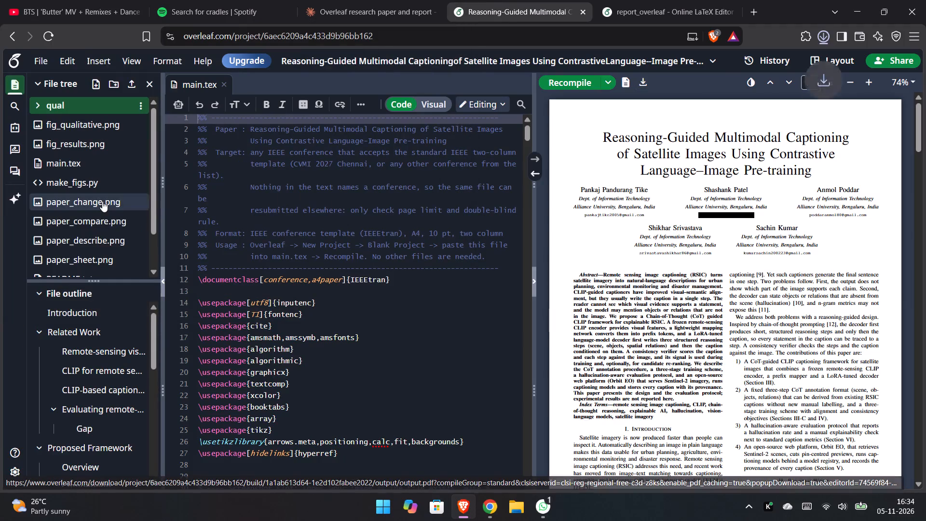
{"action": "left_click", "coordinate": [667, 66]}
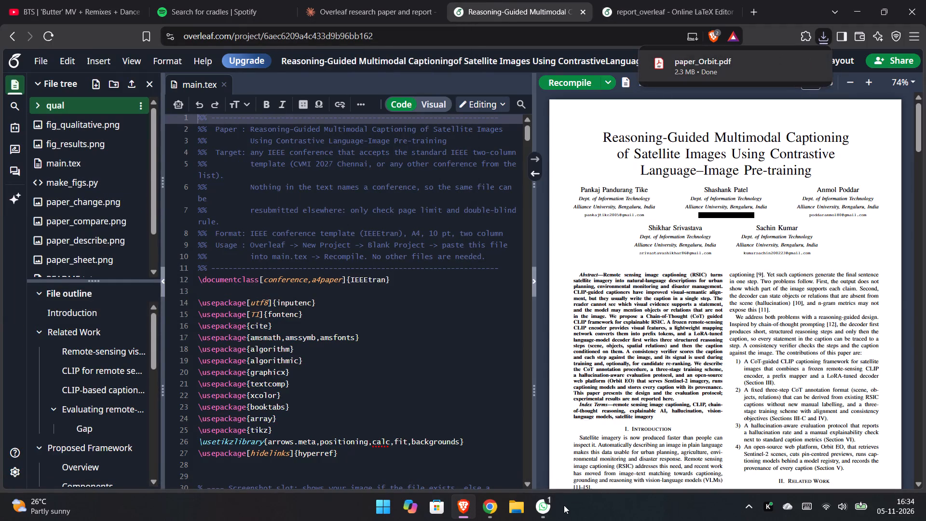